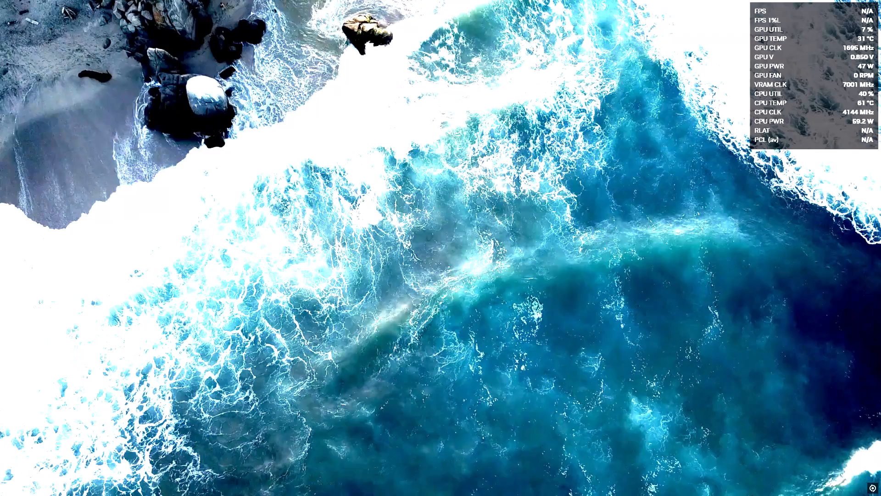
Launch the Chrome browser from the desktop.
click(489, 491)
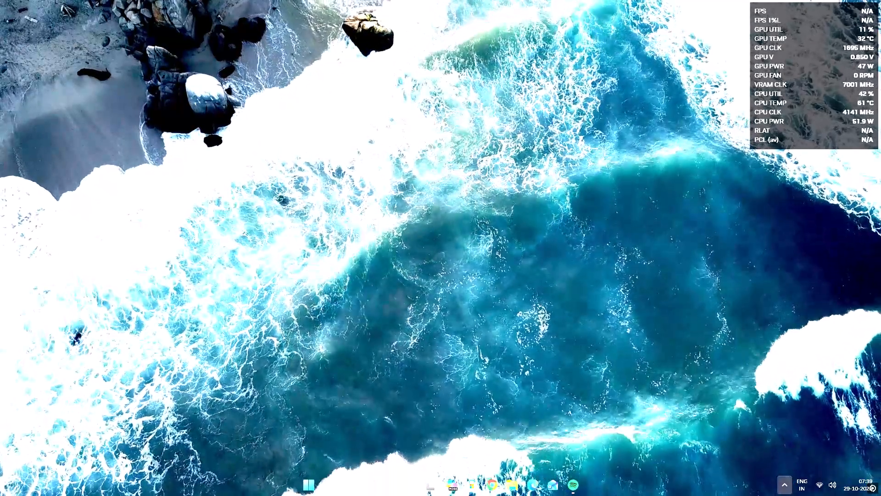
Show the hidden background app icons in the system tray.
click(785, 495)
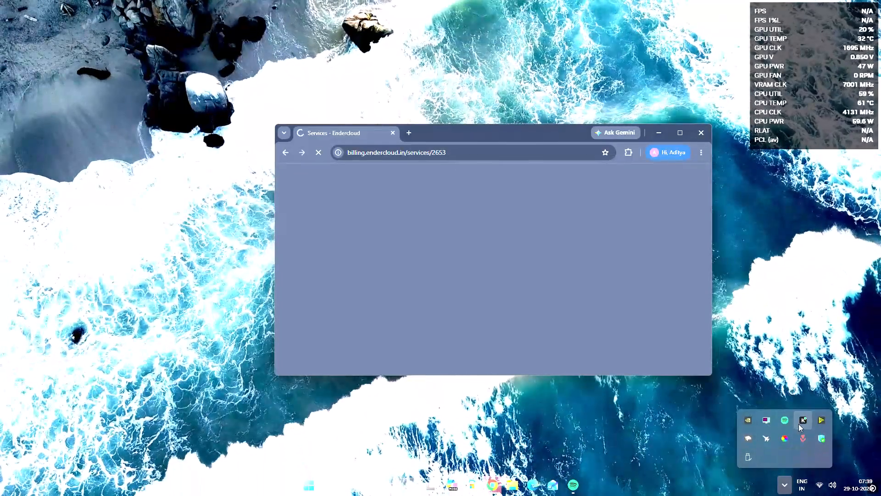
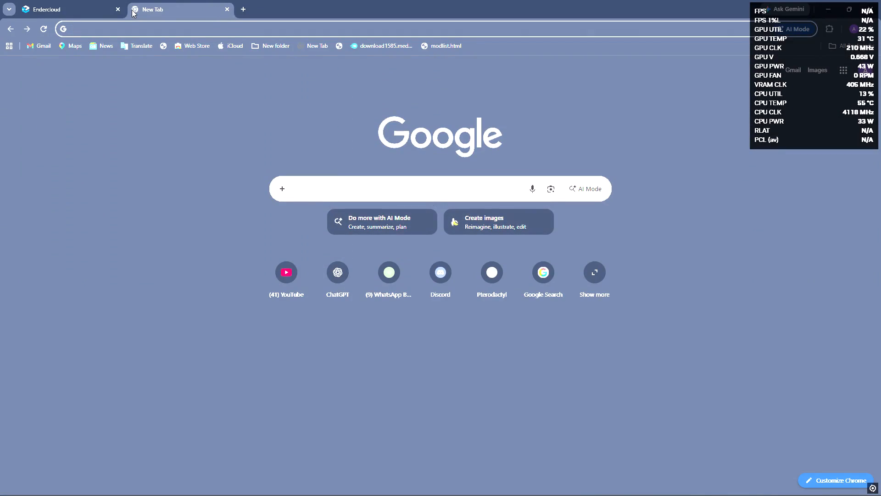
Go to search.google.com in the new tab.
text(seac)
key(BackSpace)
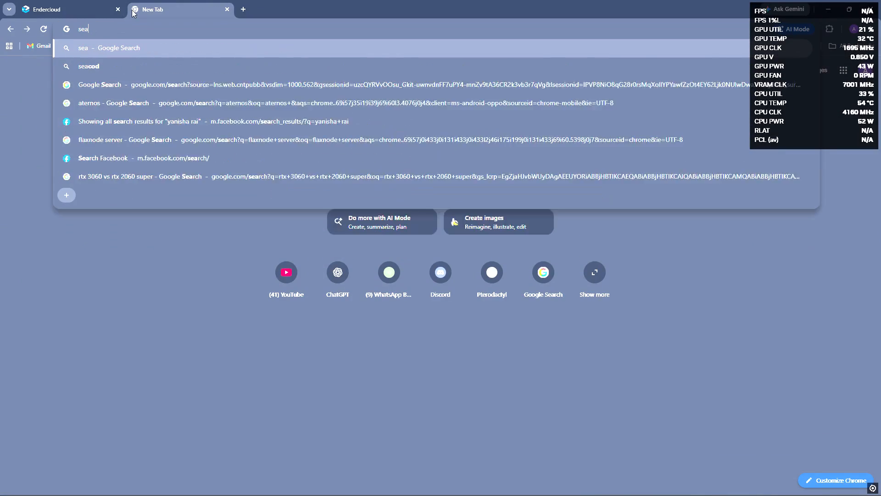
text(rch)
key(space)
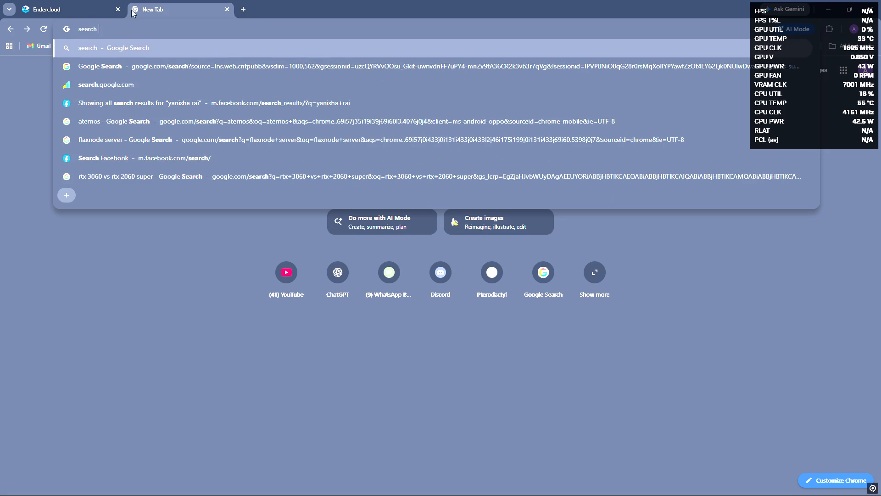
click(90, 83)
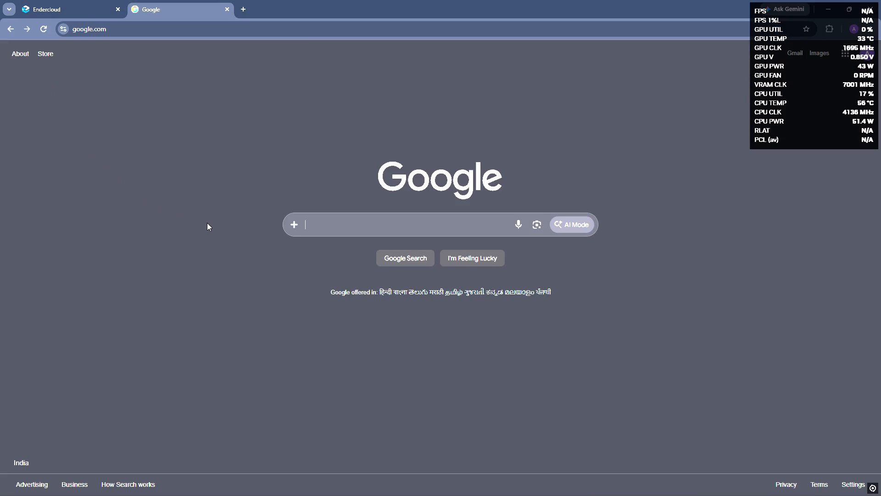
Search Google for "google index" and start Google Search Console from its result.
text(google index)
key(Return)
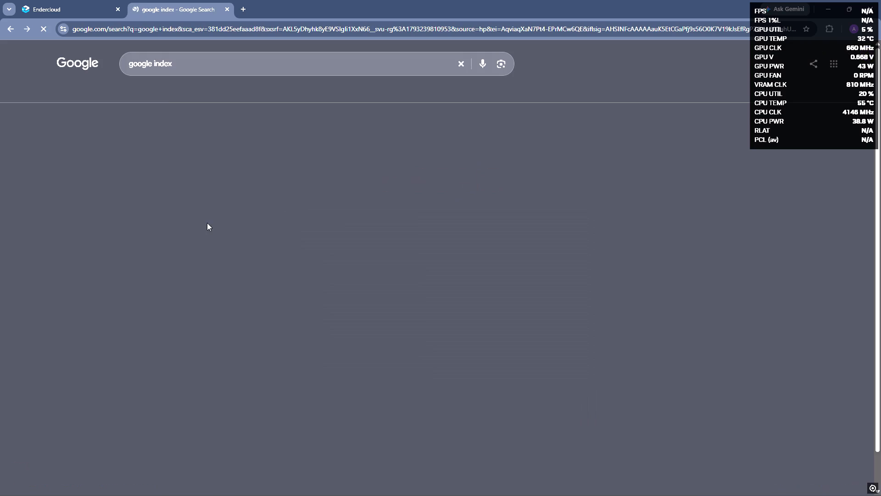
click(201, 150)
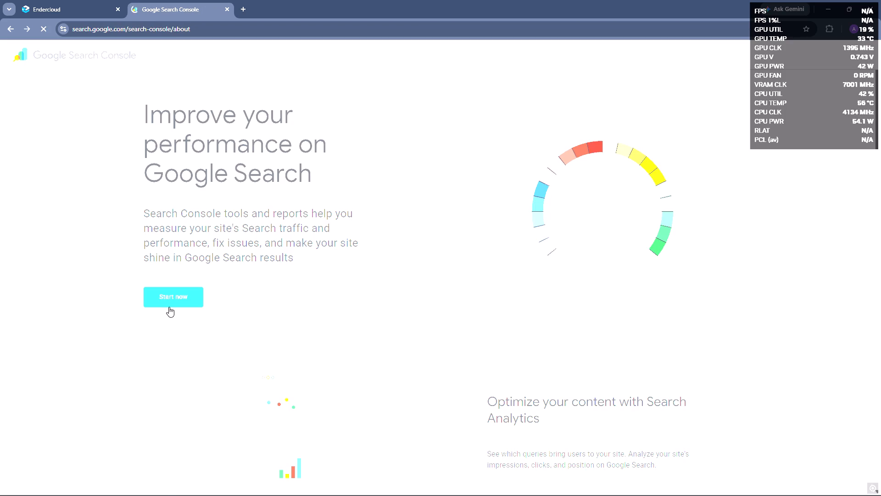
click(175, 295)
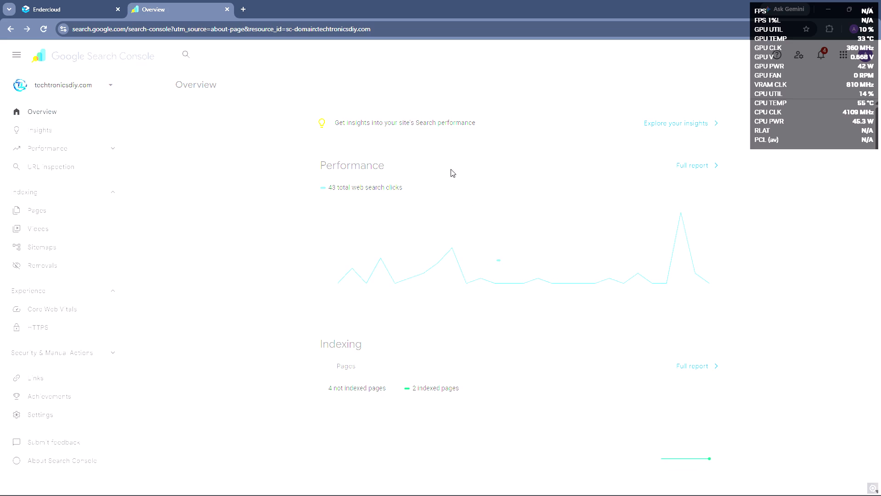
Check the list of Search Console properties and stay on techtronicsdiy.com.
click(59, 91)
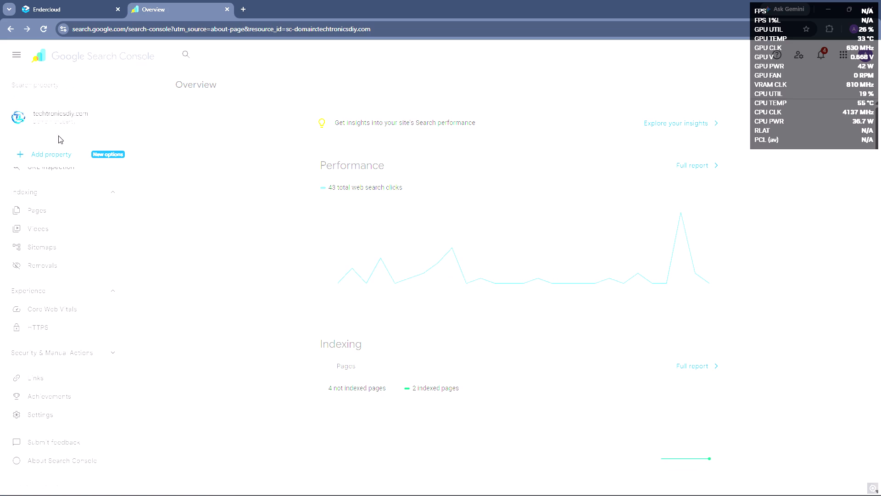
click(60, 127)
click(73, 80)
right_click(63, 115)
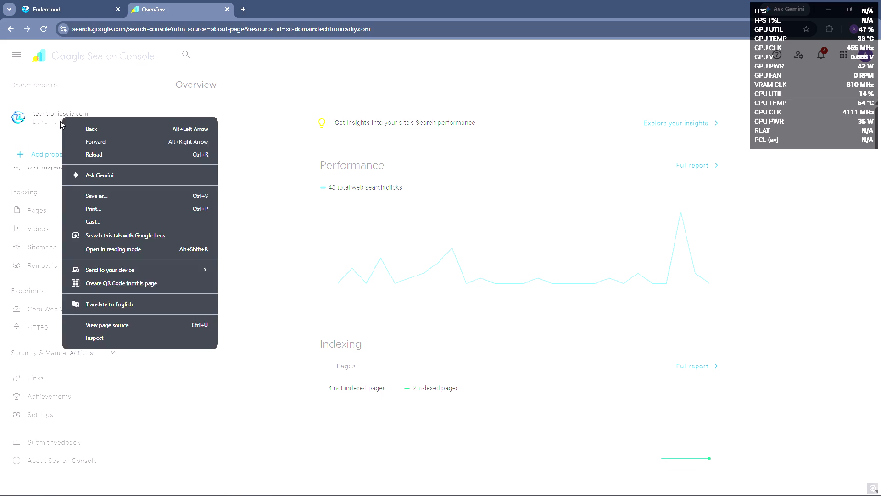
click(39, 121)
click(50, 375)
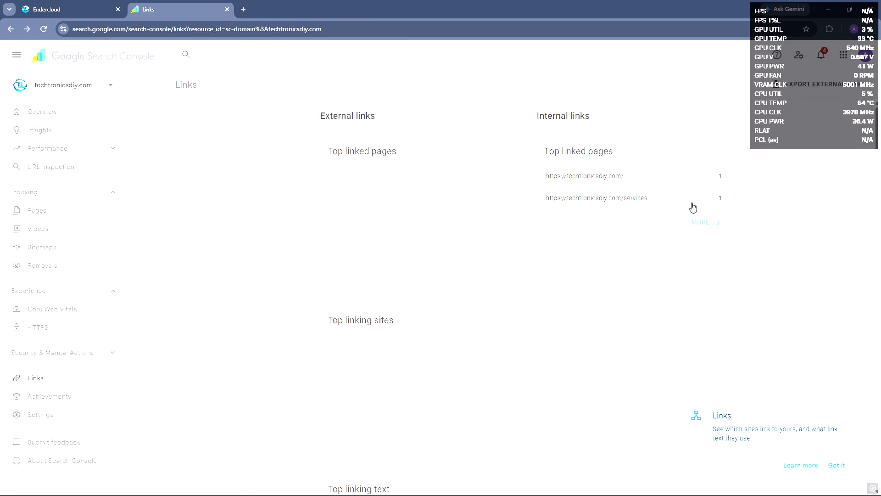
click(703, 222)
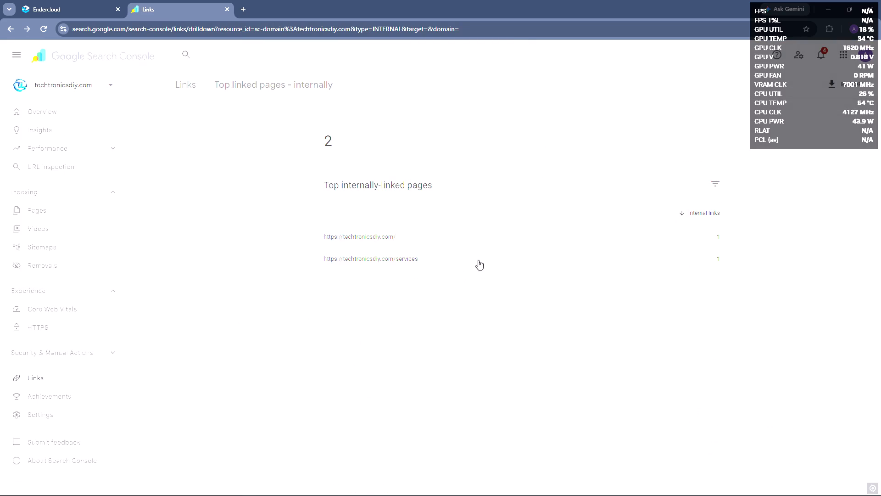
click(683, 241)
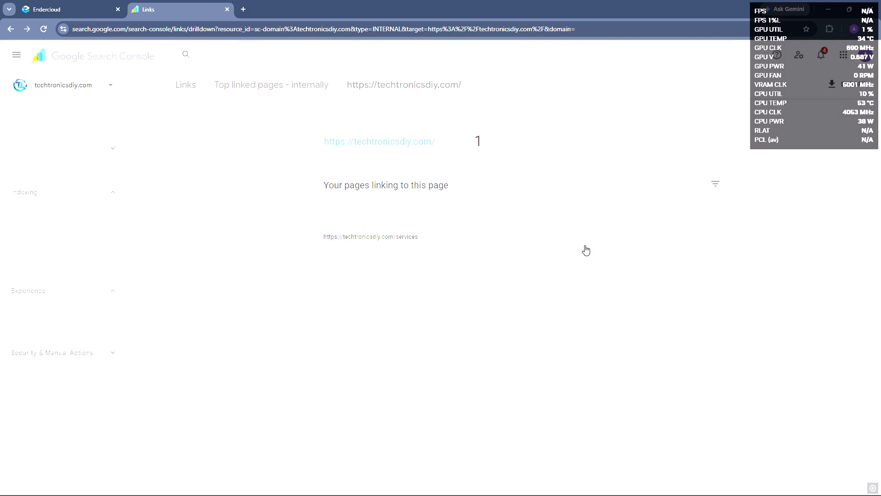
click(8, 29)
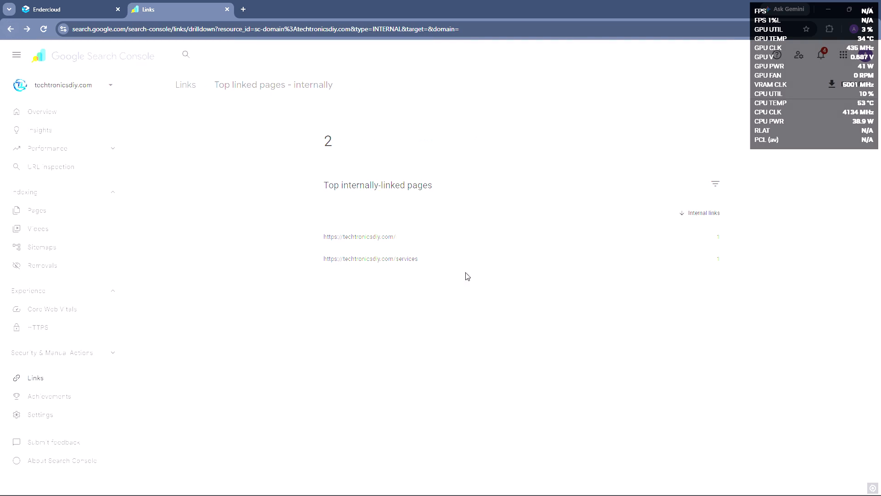
click(633, 238)
click(62, 0)
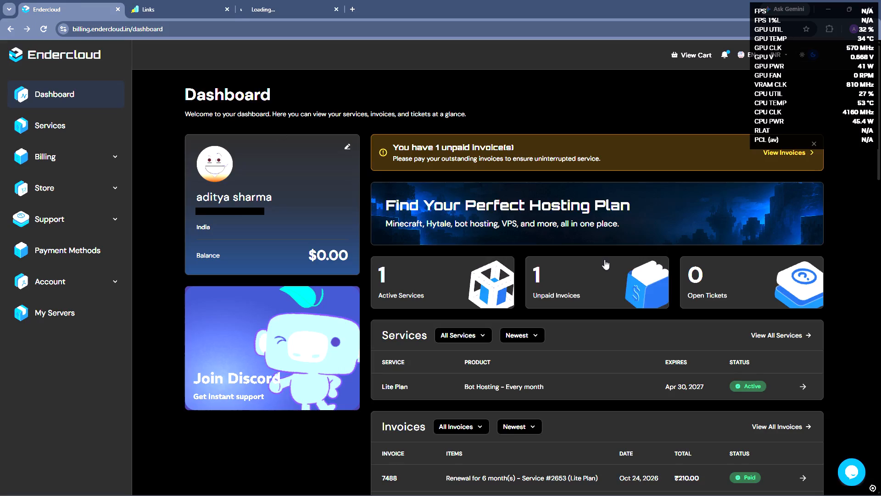
click(174, 0)
drag(413, 234, 567, 253)
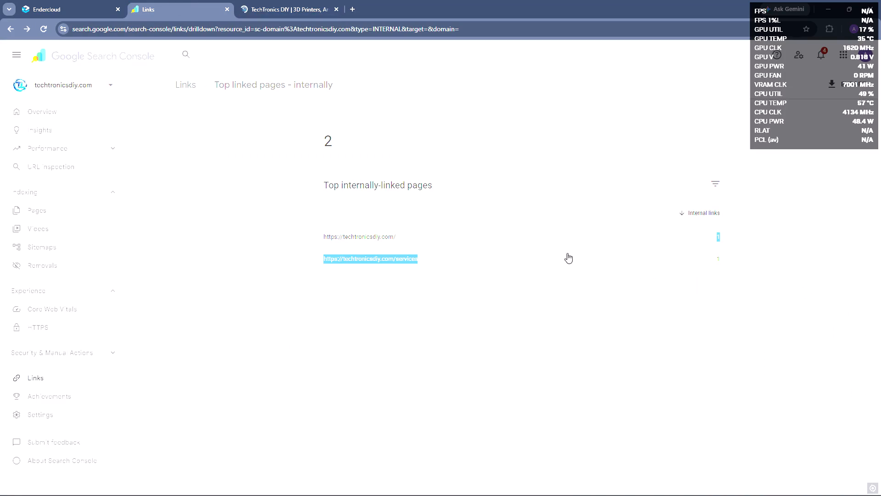
drag(567, 253, 601, 256)
right_click(460, 242)
double_click(425, 244)
click(424, 241)
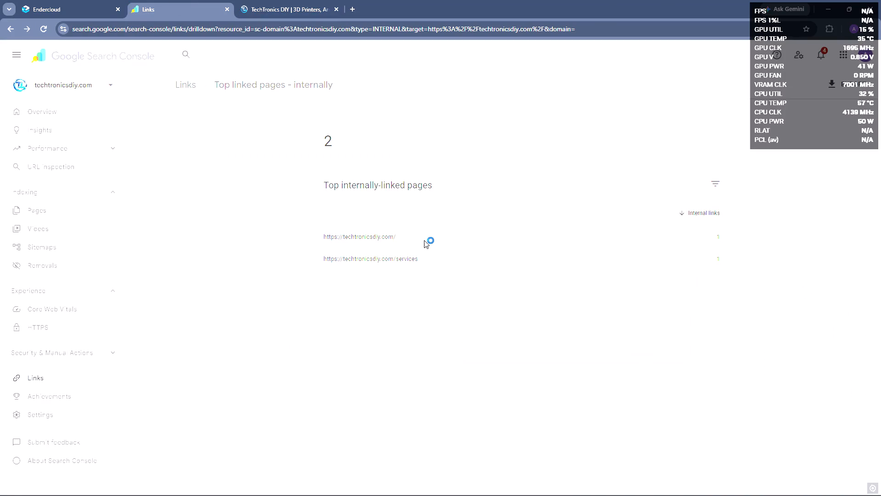
click(496, 244)
double_click(523, 239)
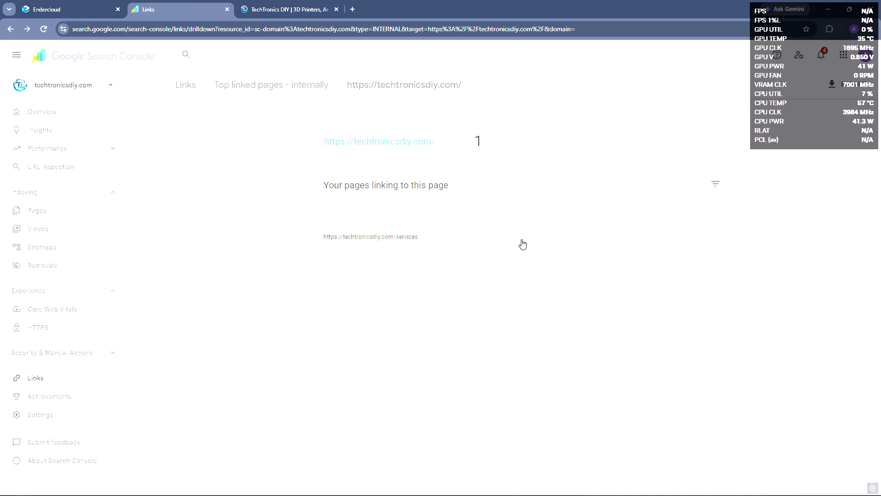
double_click(593, 243)
right_click(593, 243)
triple_click(578, 242)
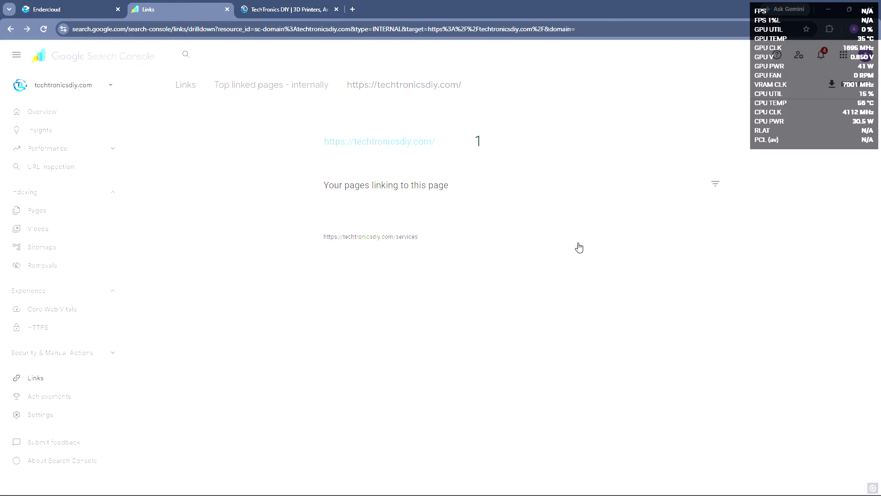
click(578, 242)
click(496, 235)
click(81, 372)
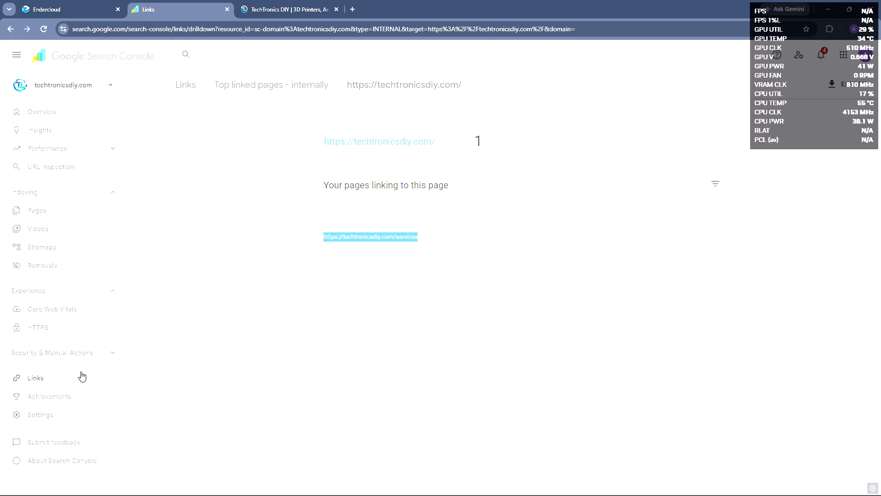
click(704, 221)
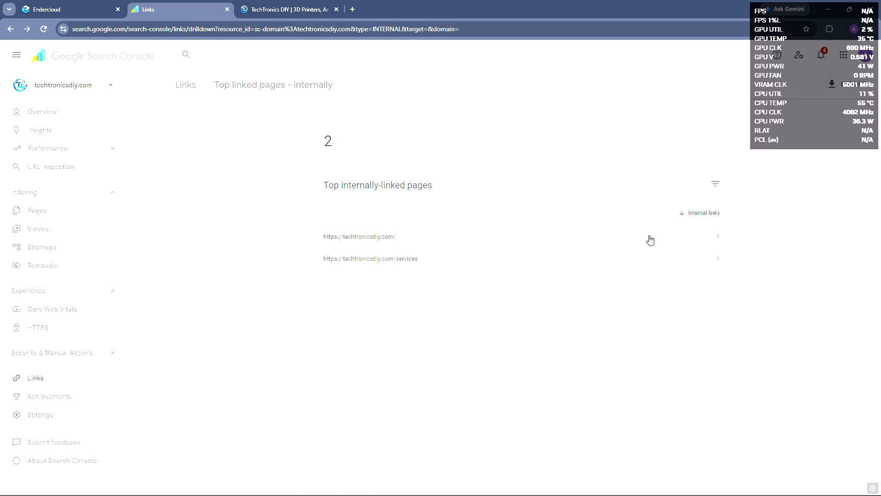
right_click(664, 239)
double_click(539, 241)
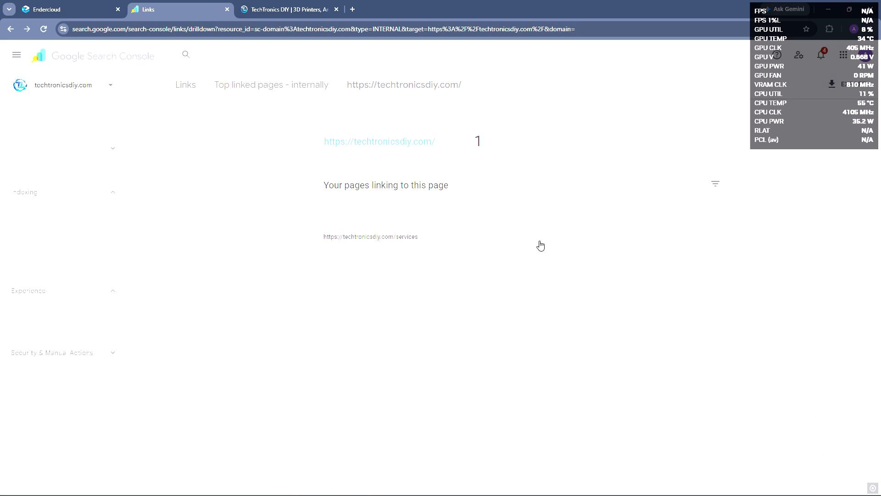
drag(519, 241, 514, 240)
drag(514, 240, 509, 240)
double_click(348, 240)
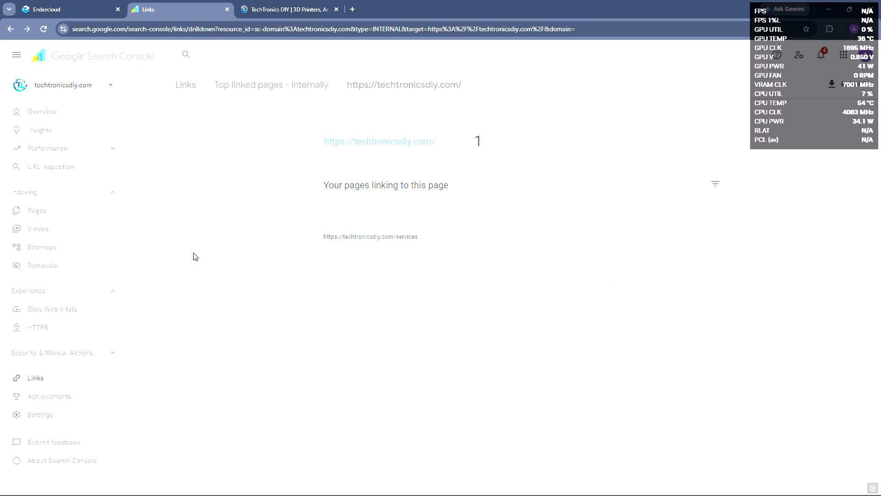
Browse the achievements and indexing sections of techtronicsdiy.com, finishing on the Page indexing report.
click(35, 396)
click(35, 414)
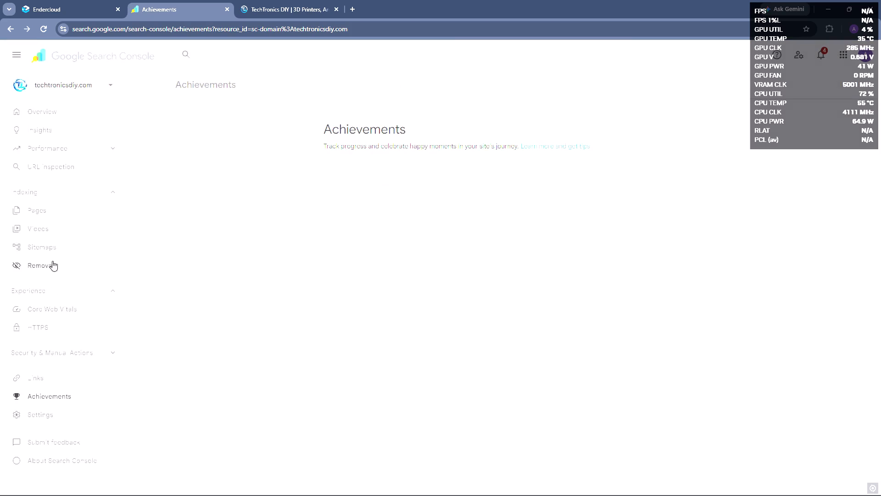
click(55, 246)
click(67, 220)
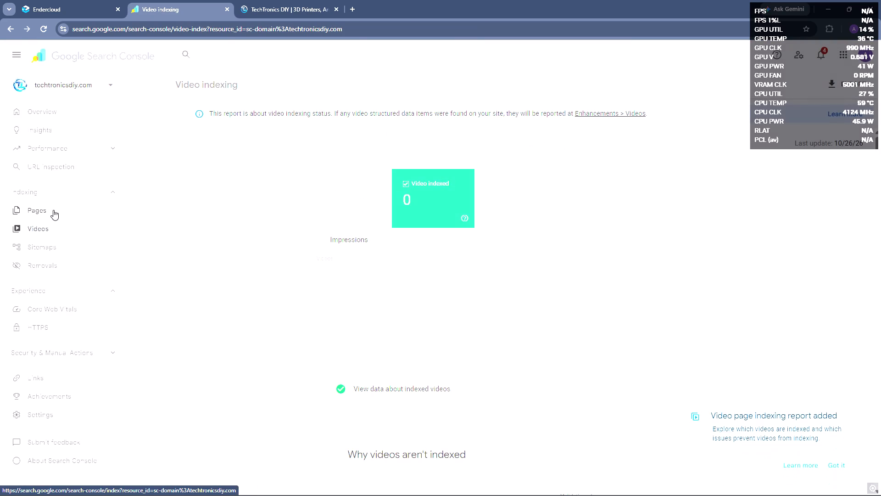
click(53, 210)
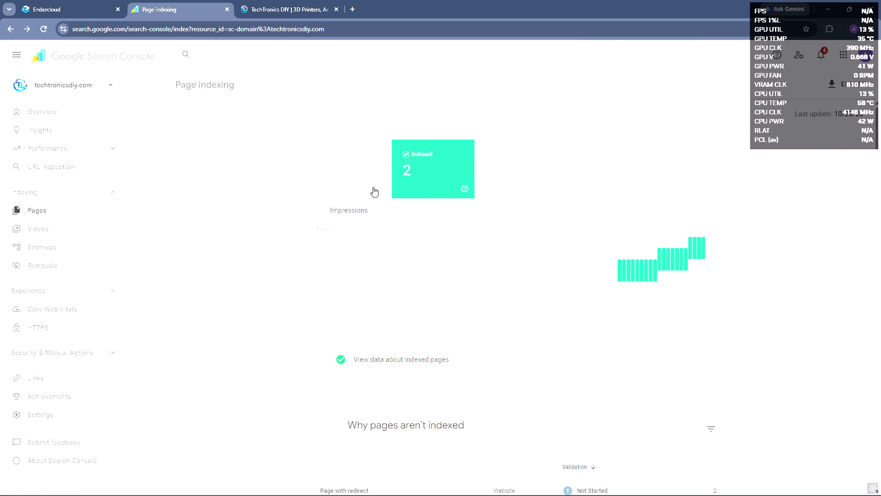
Review the Page indexing report and view the details of the "Indexed, though blocked by robots.txt" issue.
click(340, 183)
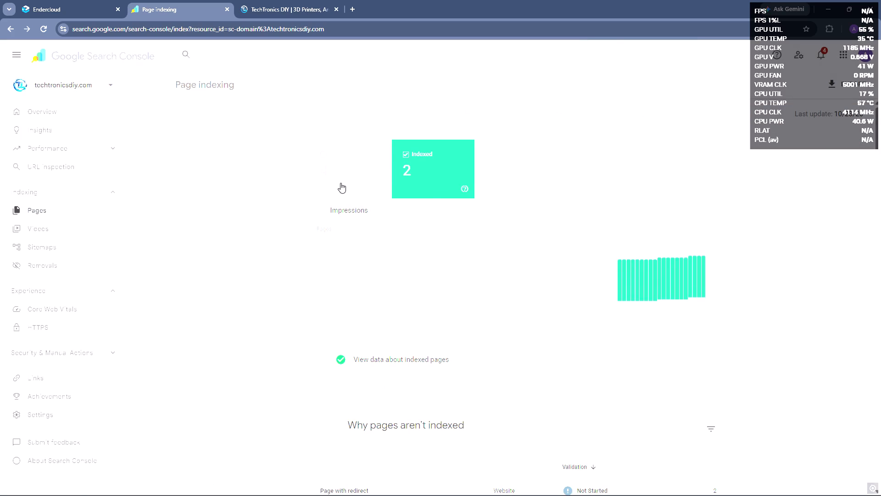
click(340, 183)
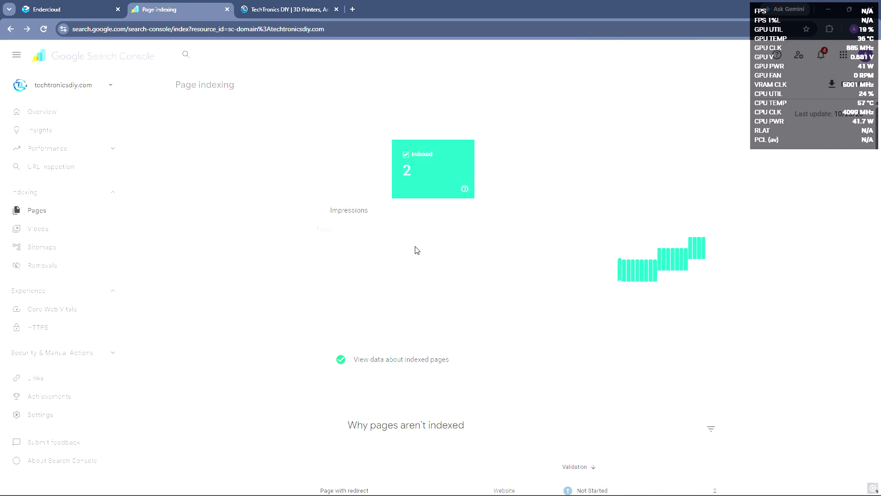
scroll(407, 289, down, 5)
scroll(467, 346, down, 5)
click(490, 429)
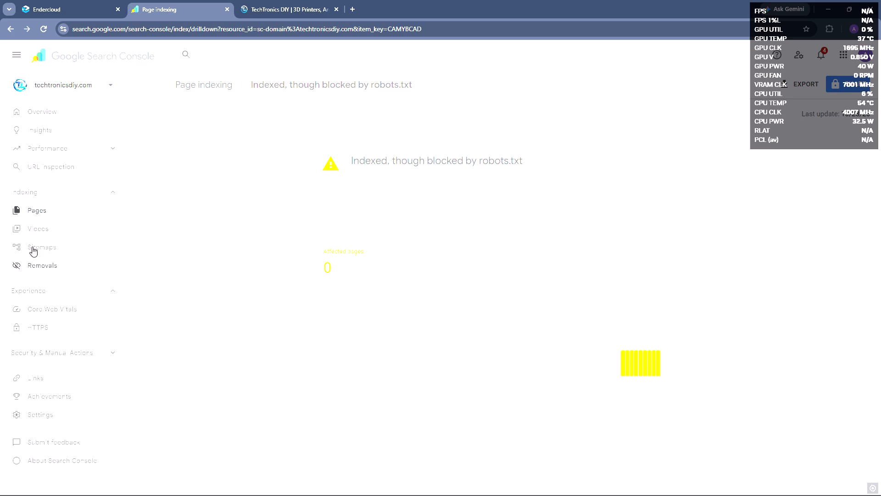
Review the Insights report for the last 28 days, including top content, search queries and top countries.
click(55, 163)
click(66, 132)
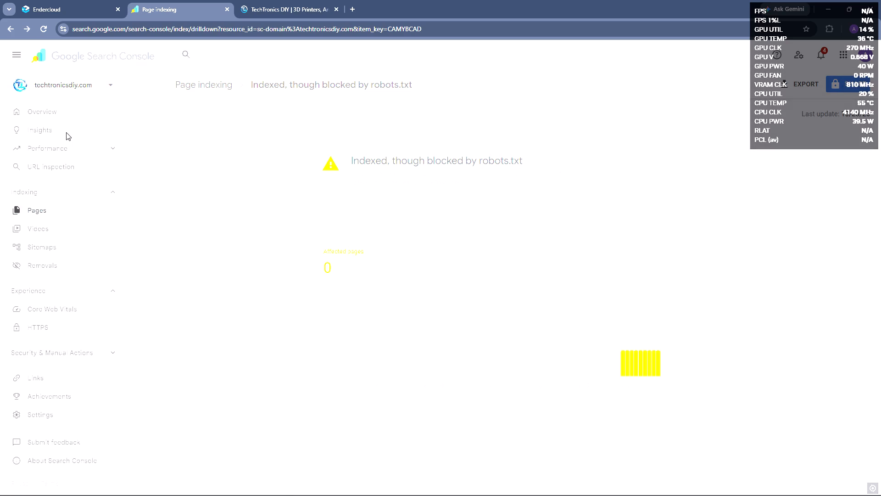
click(71, 130)
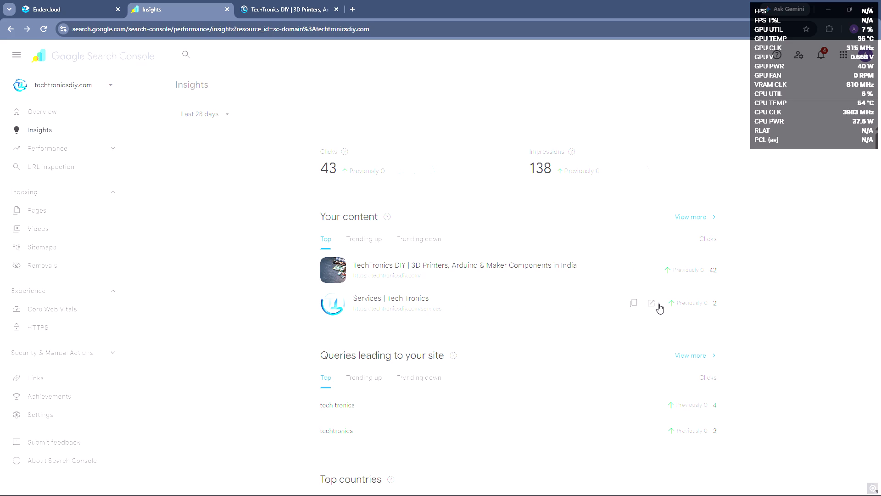
scroll(489, 347, down, 1)
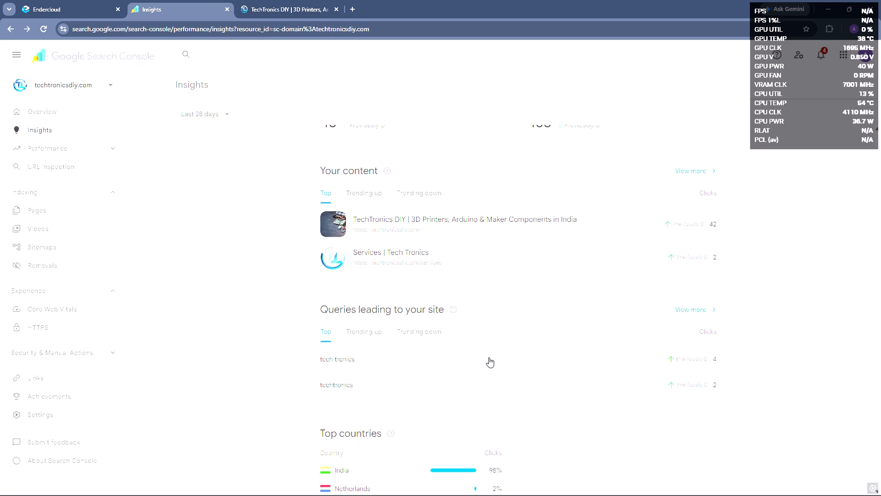
scroll(489, 347, down, 4)
scroll(482, 297, up, 3)
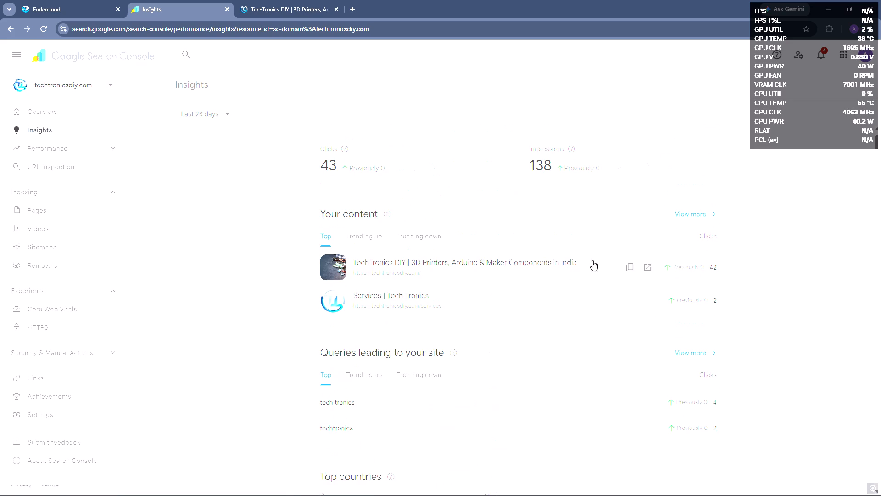
View the 28-day search performance of the TechTronics DIY homepage, examining its chart, queries and pages.
click(609, 260)
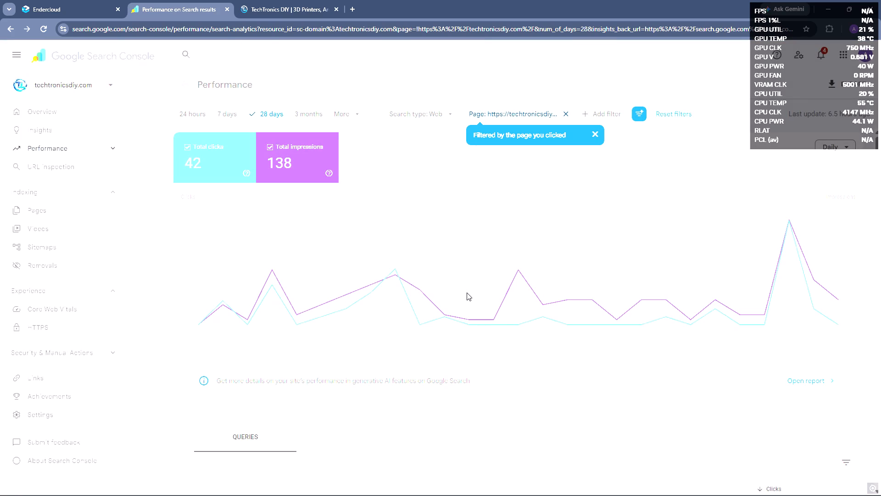
scroll(457, 290, down, 3)
scroll(356, 284, up, 4)
scroll(438, 289, down, 8)
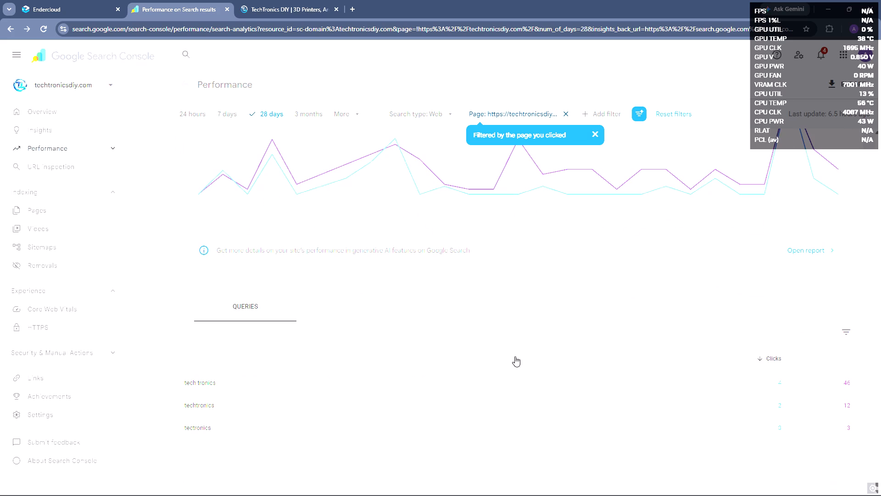
scroll(513, 340, up, 2)
click(360, 392)
scroll(456, 389, down, 3)
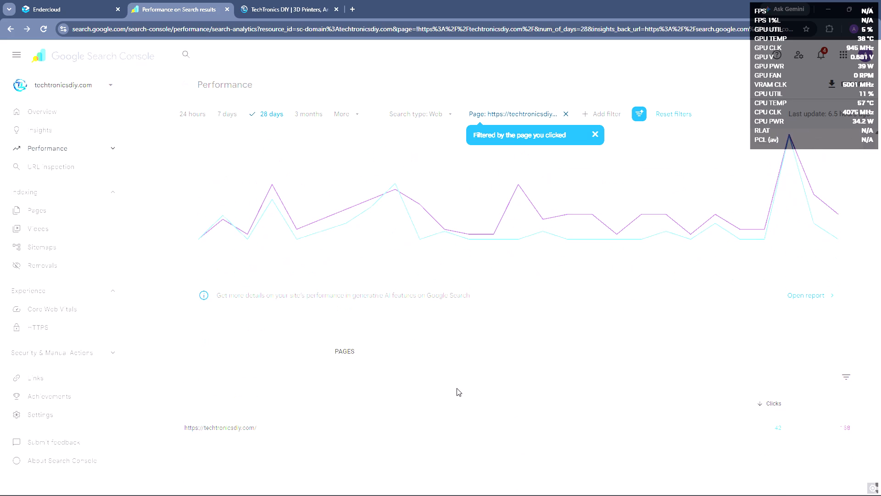
Examine the homepage's 28-day performance broken down by queries, search appearance, devices and pages.
click(732, 433)
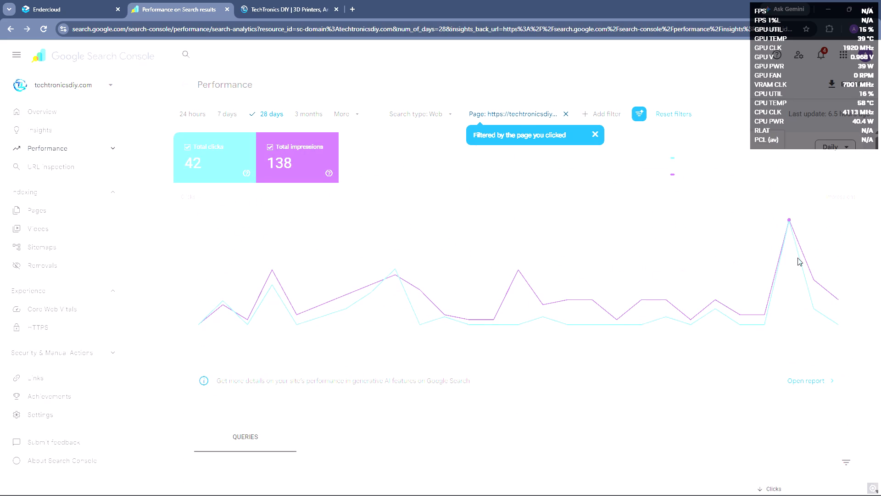
scroll(434, 353, down, 4)
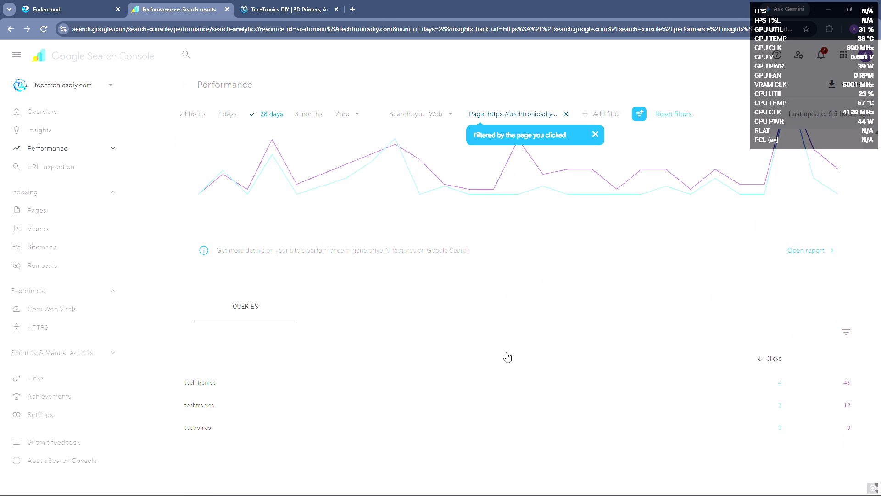
click(658, 309)
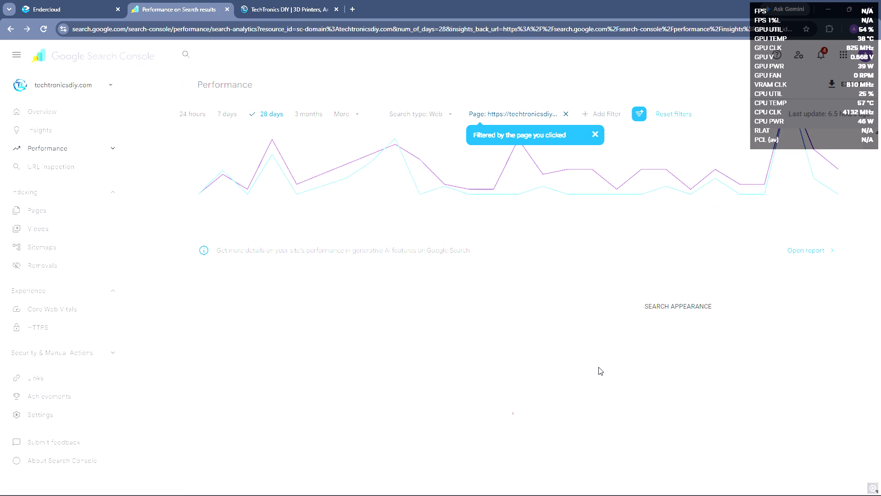
scroll(598, 367, down, 1)
scroll(598, 367, up, 1)
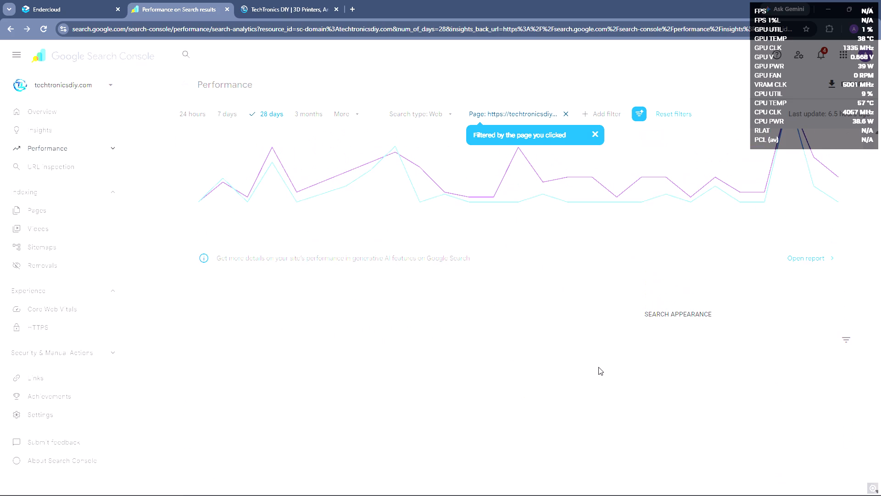
scroll(598, 367, down, 2)
scroll(598, 367, up, 2)
click(588, 317)
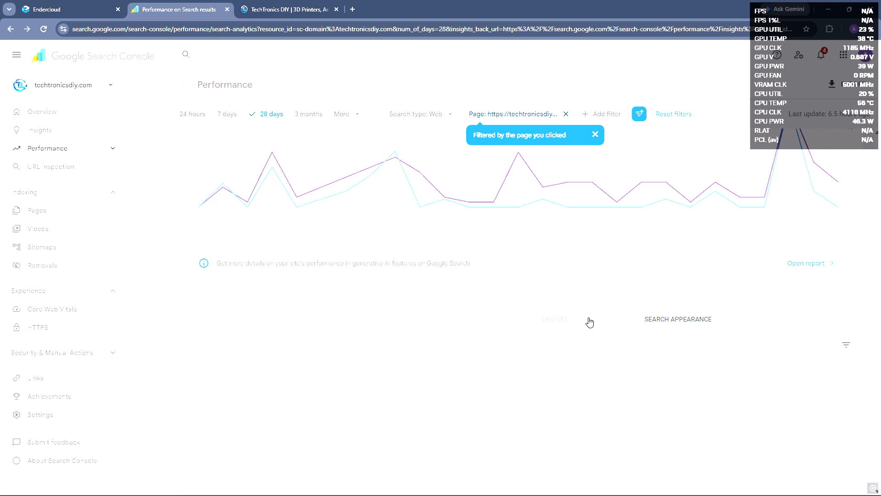
scroll(588, 317, down, 2)
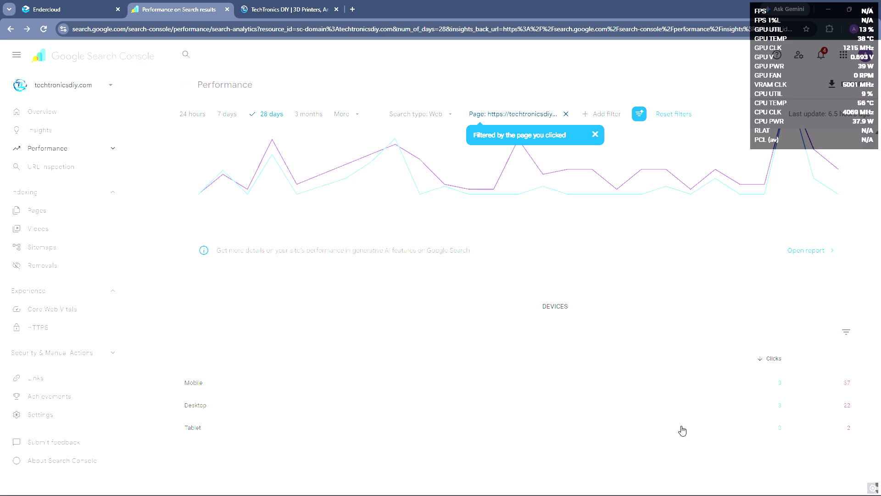
scroll(460, 394, down, 2)
click(258, 313)
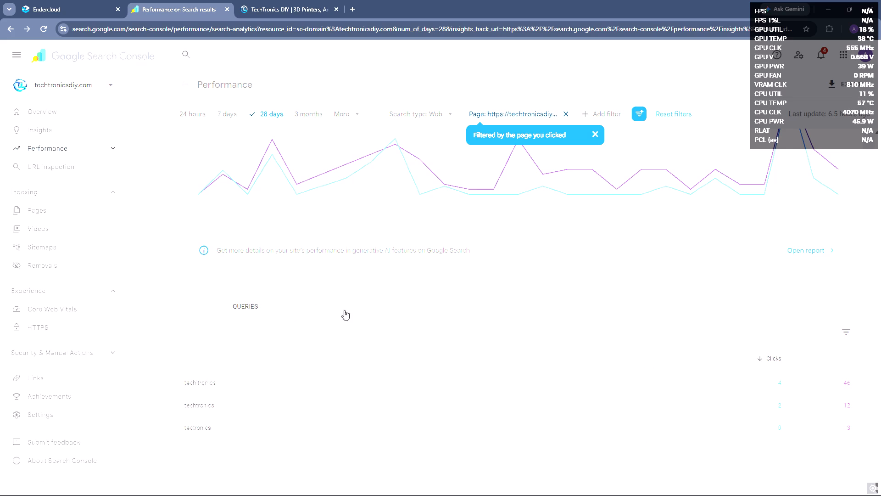
click(354, 311)
scroll(355, 311, up, 2)
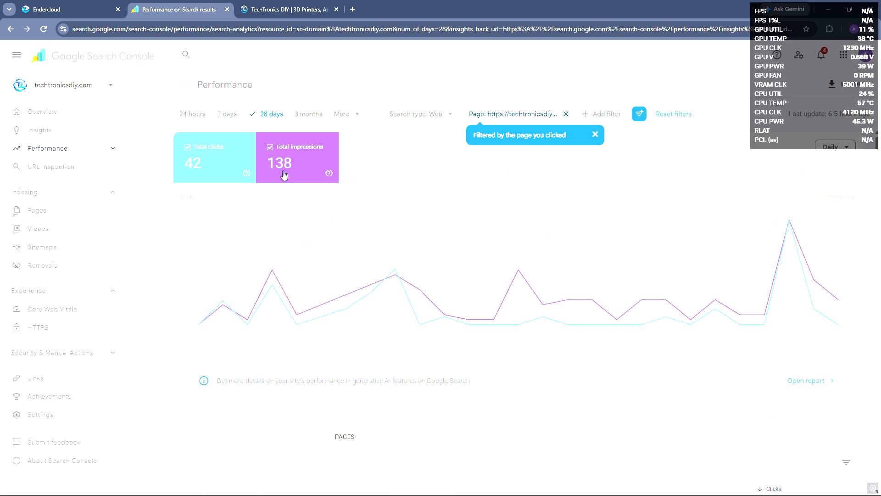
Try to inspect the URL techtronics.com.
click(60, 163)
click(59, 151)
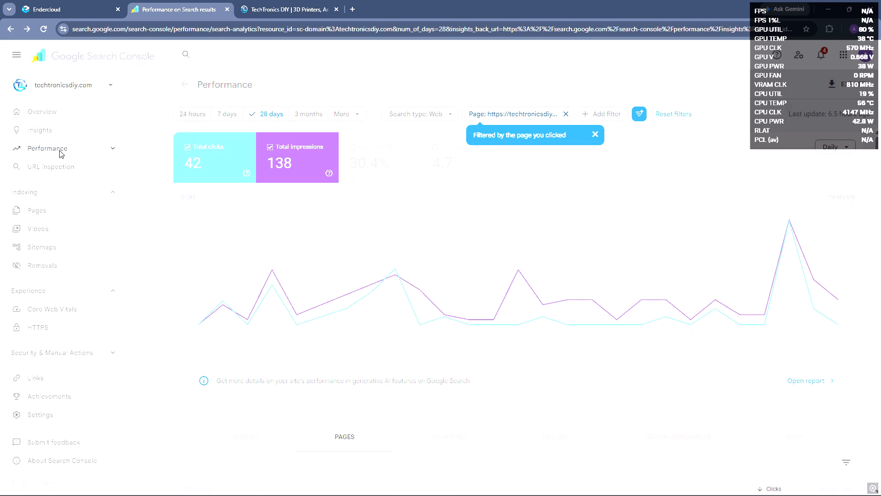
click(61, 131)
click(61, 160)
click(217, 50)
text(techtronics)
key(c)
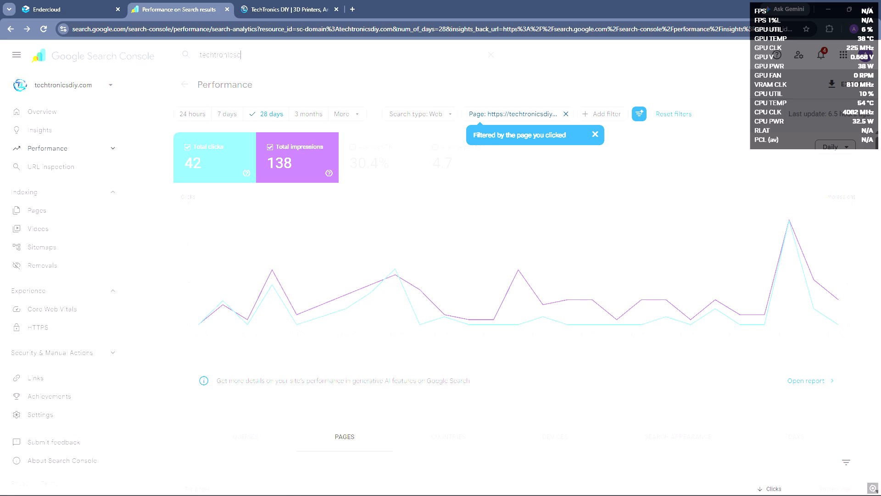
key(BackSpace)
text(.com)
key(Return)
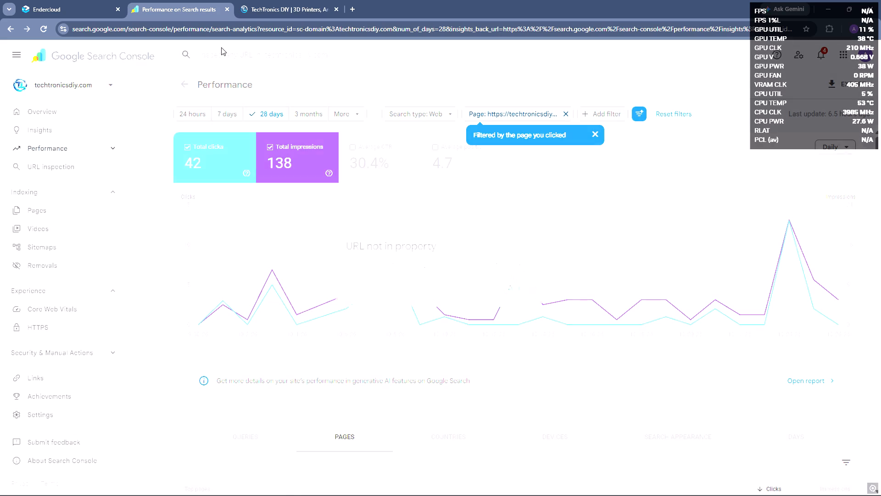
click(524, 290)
Inspect the URL techtronicsdiy.com.
click(305, 60)
text(techtr5onic)
key(BackSpace)
key(BackSpace)
key(BackSpace)
key(BackSpace)
key(BackSpace)
text(onicsf)
key(BackSpace)
text(di)
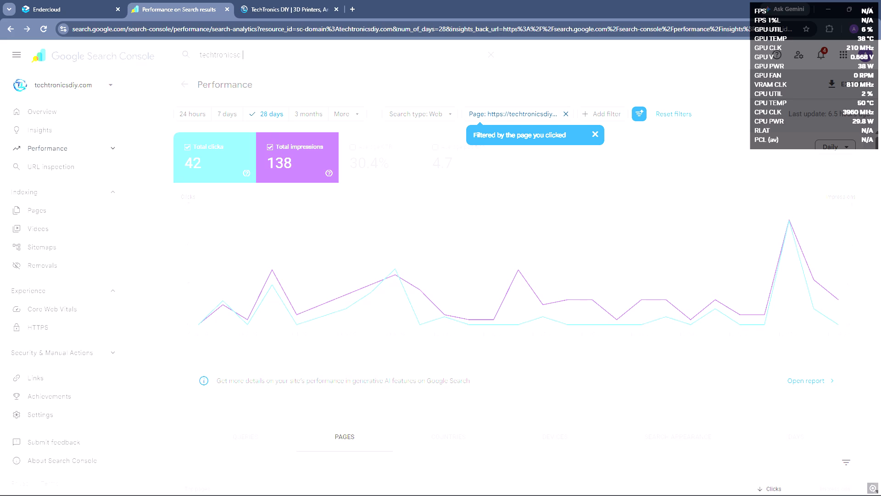
text(y.com)
key(Return)
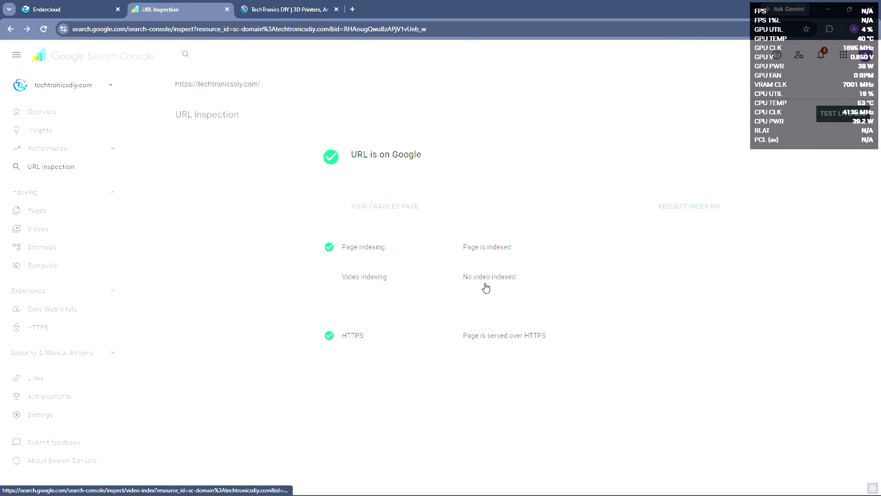
View the homepage's video indexing details and return to its URL inspection overview.
click(515, 284)
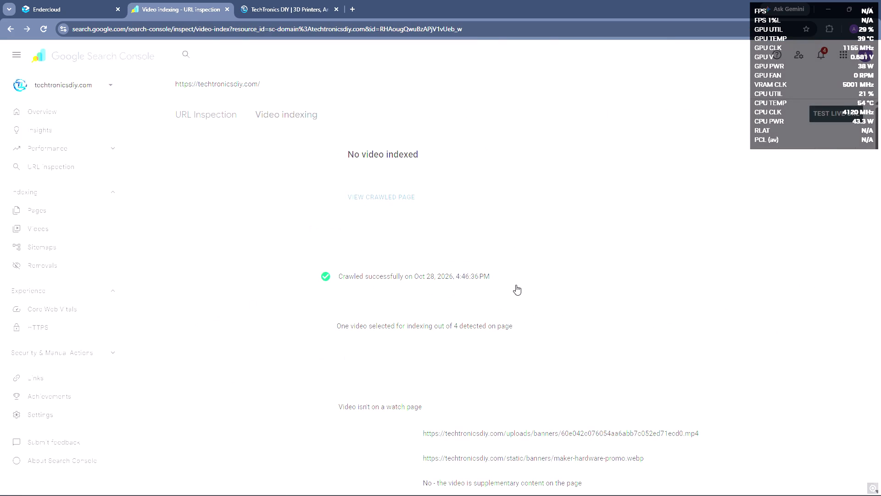
scroll(513, 333, up, 4)
scroll(512, 333, down, 6)
scroll(512, 332, up, 3)
click(17, 33)
Examine the homepage's page indexing details, including discovery, crawl and indexing data, and the crawled page's HTML and screenshot views.
click(485, 248)
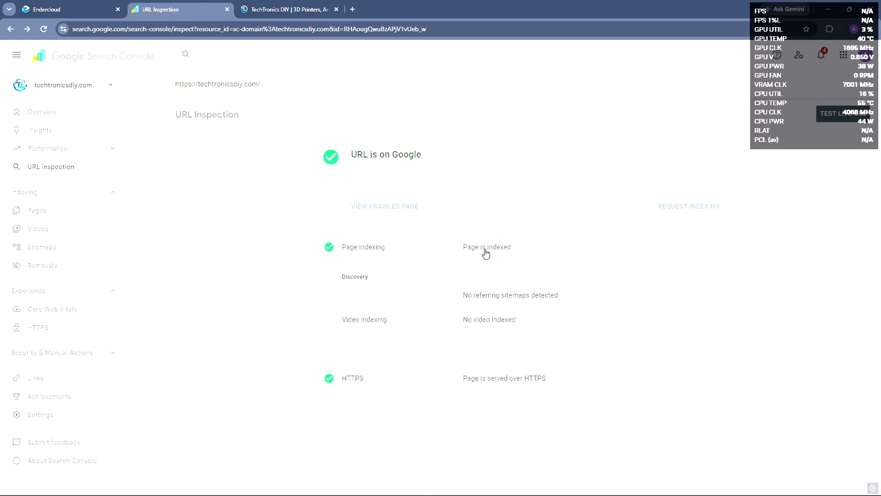
scroll(485, 251, up, 2)
click(382, 203)
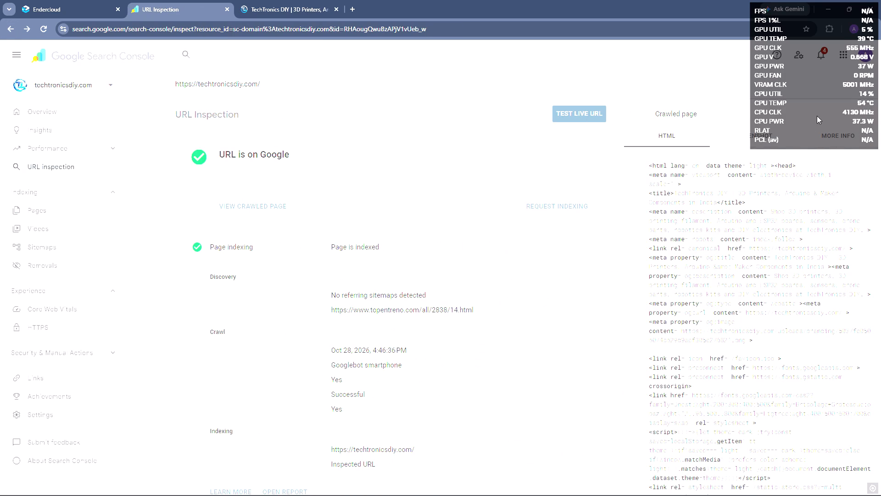
click(742, 135)
scroll(603, 255, down, 2)
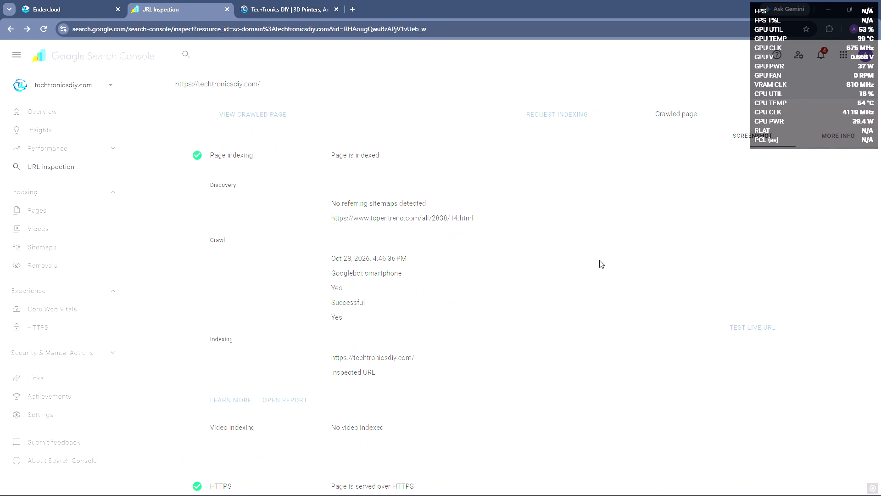
scroll(499, 337, down, 2)
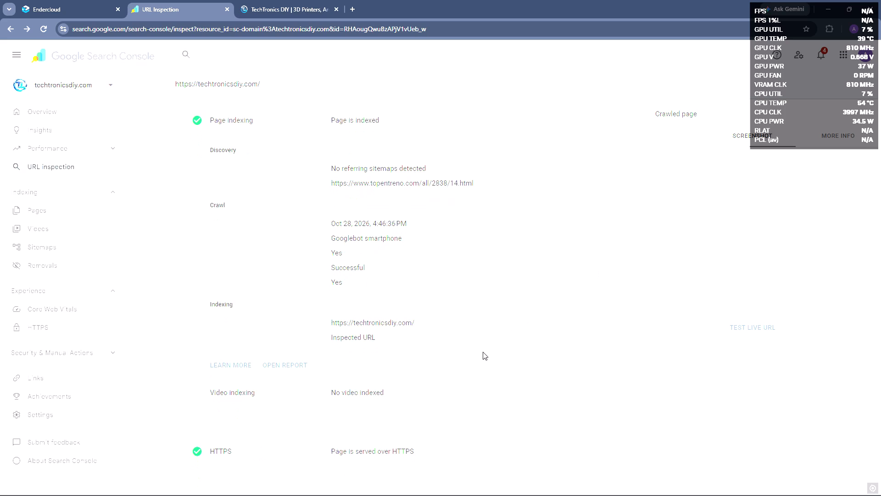
scroll(483, 352, down, 2)
scroll(466, 373, up, 3)
click(561, 248)
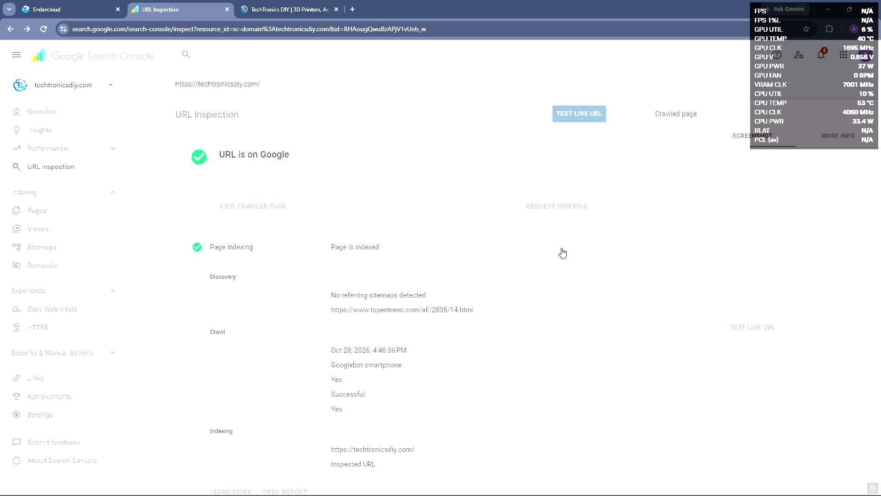
click(435, 249)
scroll(513, 288, down, 1)
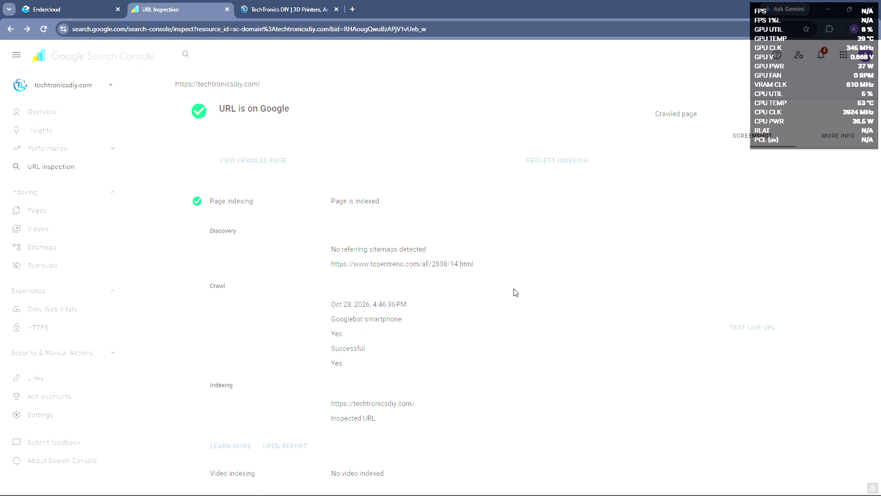
click(270, 158)
click(574, 154)
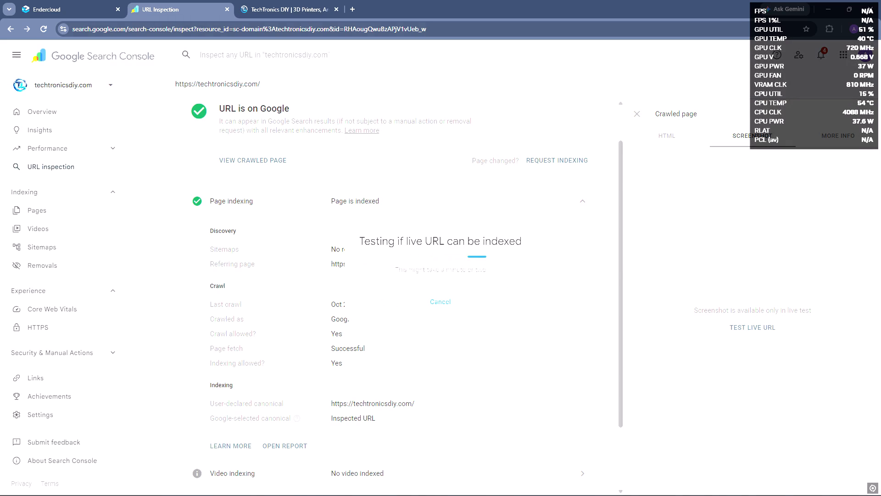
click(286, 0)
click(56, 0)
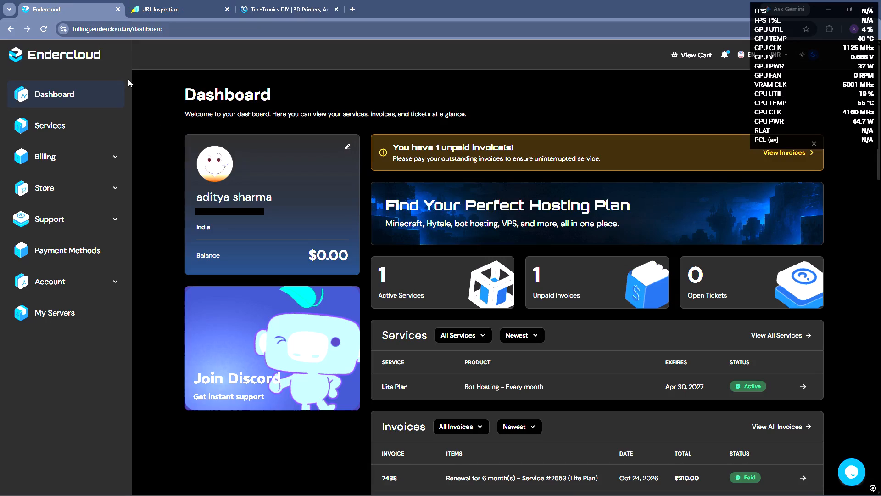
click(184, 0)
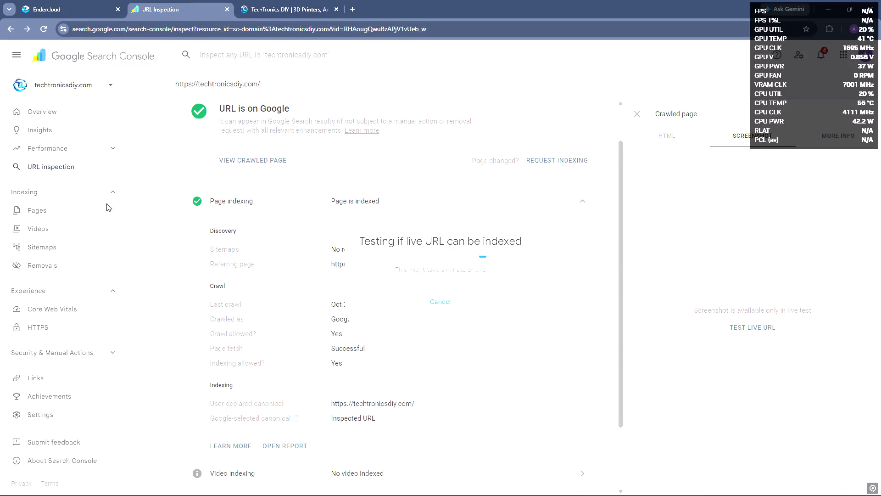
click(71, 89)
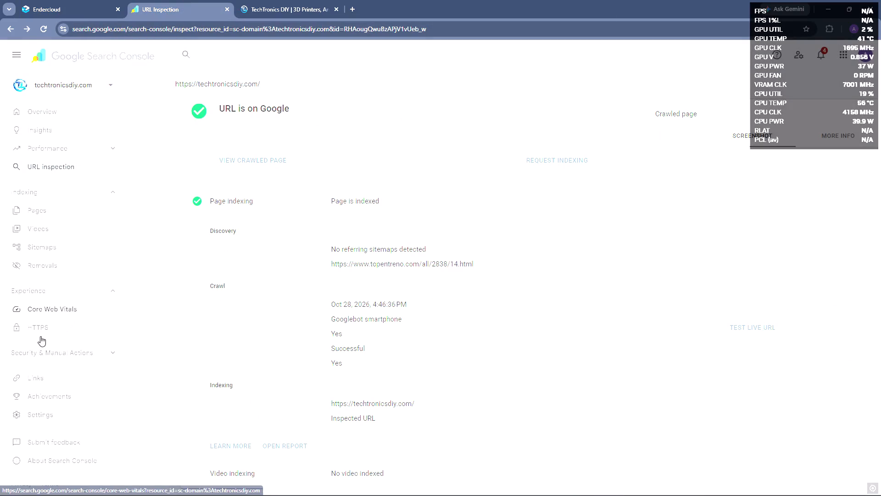
Browse the Removals, Sitemaps and Video indexing reports of techtronicsdiy.com.
click(48, 265)
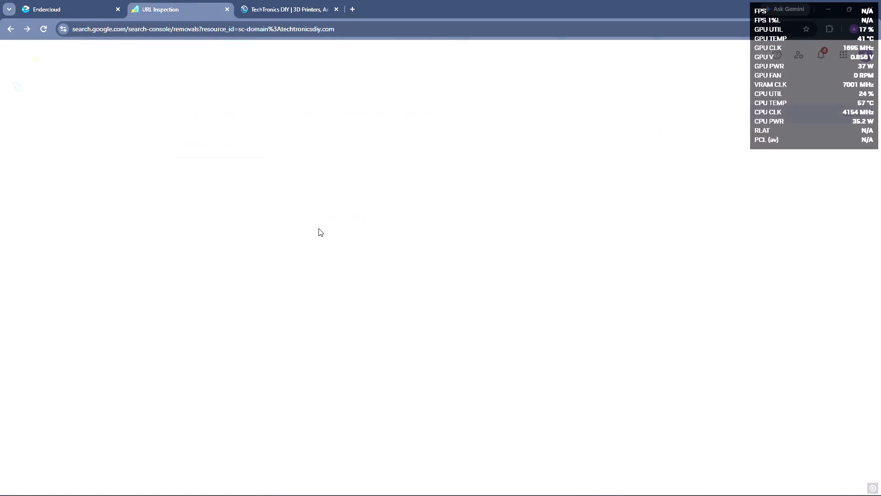
click(62, 251)
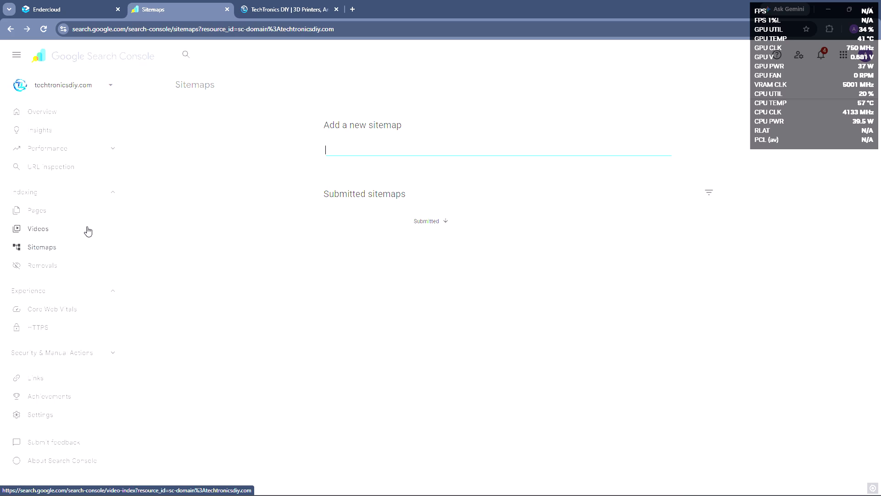
click(84, 225)
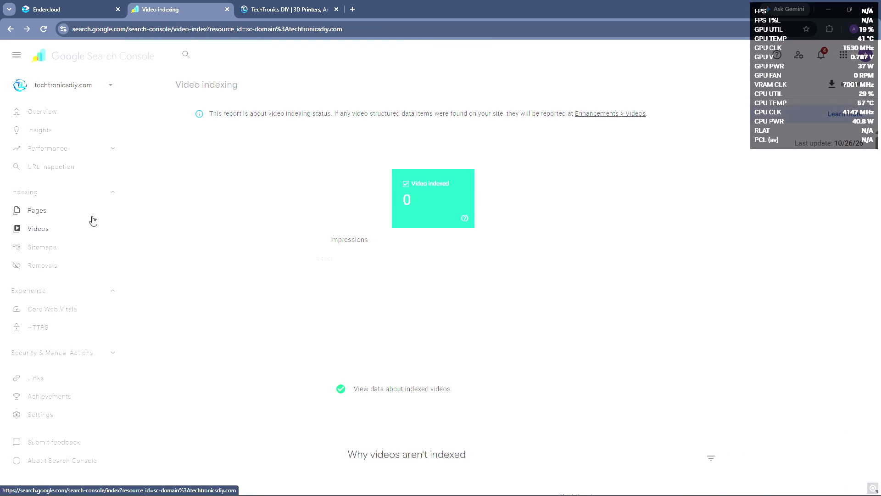
scroll(92, 216, down, 3)
Dismiss the indexing request message and review the Page indexing report's reasons for unindexed pages and page appearance issues.
click(100, 203)
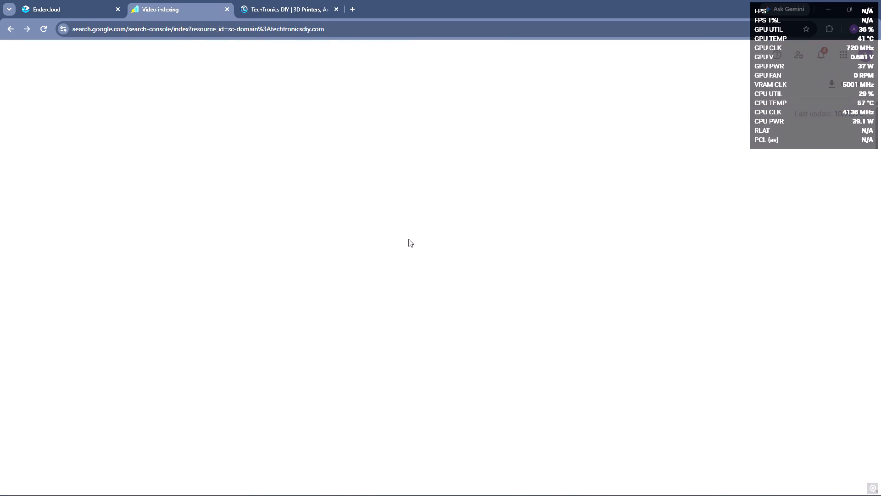
scroll(418, 245, down, 4)
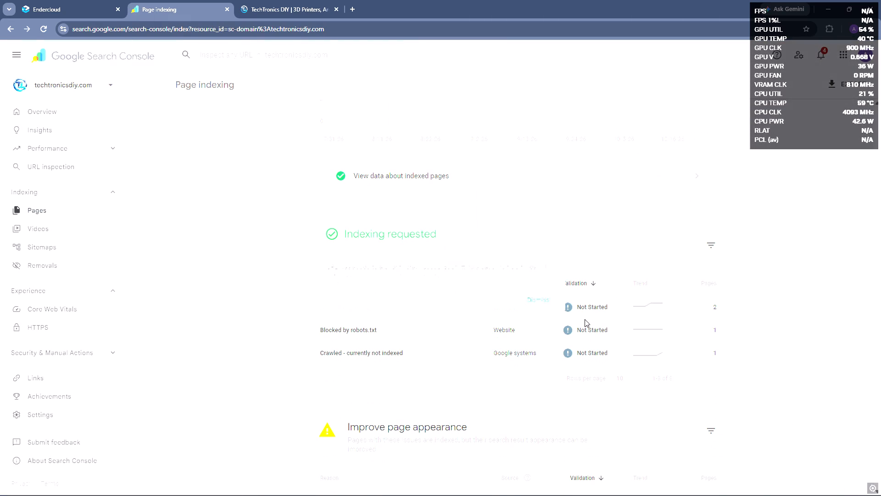
click(538, 299)
scroll(538, 318, down, 5)
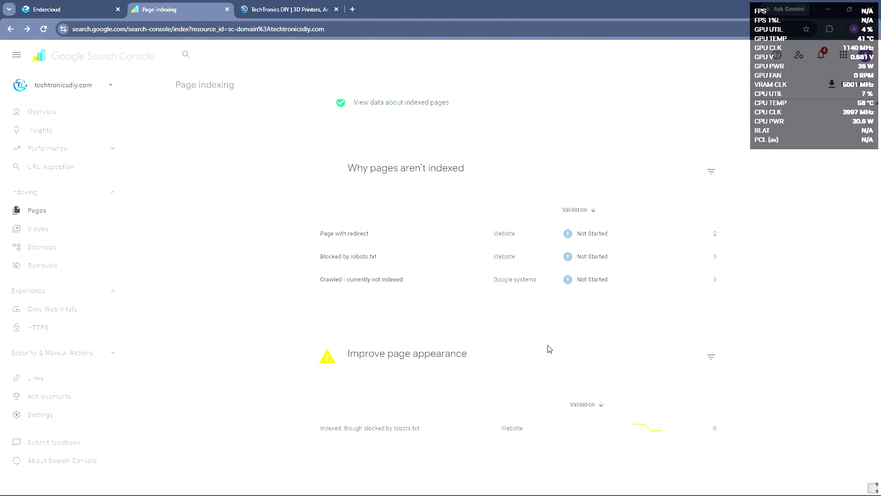
scroll(582, 375, up, 1)
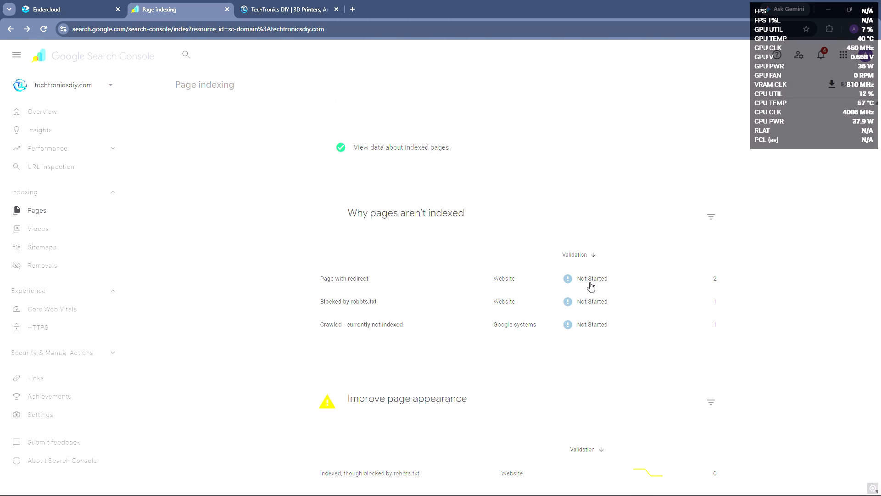
double_click(633, 345)
right_click(450, 277)
click(129, 215)
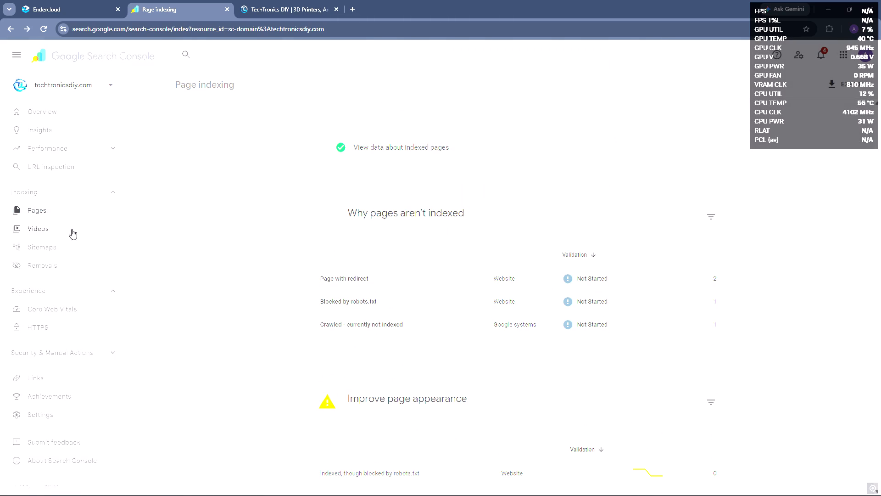
click(56, 376)
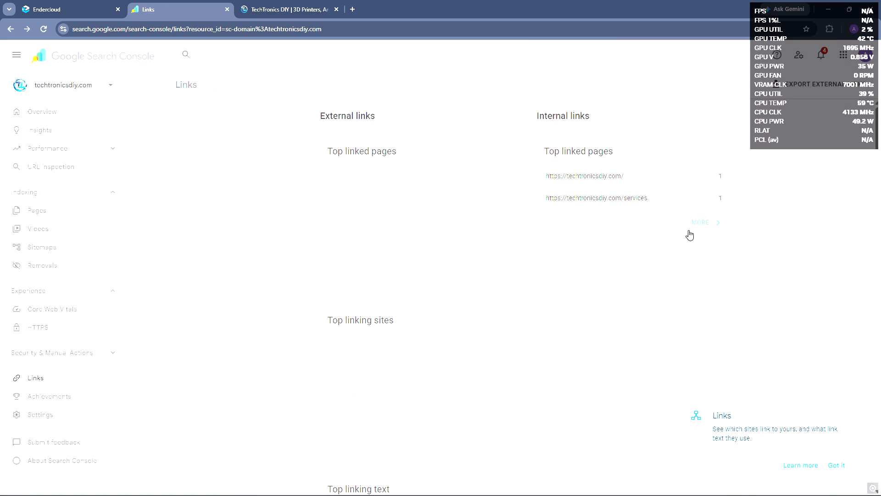
scroll(706, 225, down, 3)
scroll(702, 183, down, 5)
scroll(702, 184, up, 7)
click(713, 222)
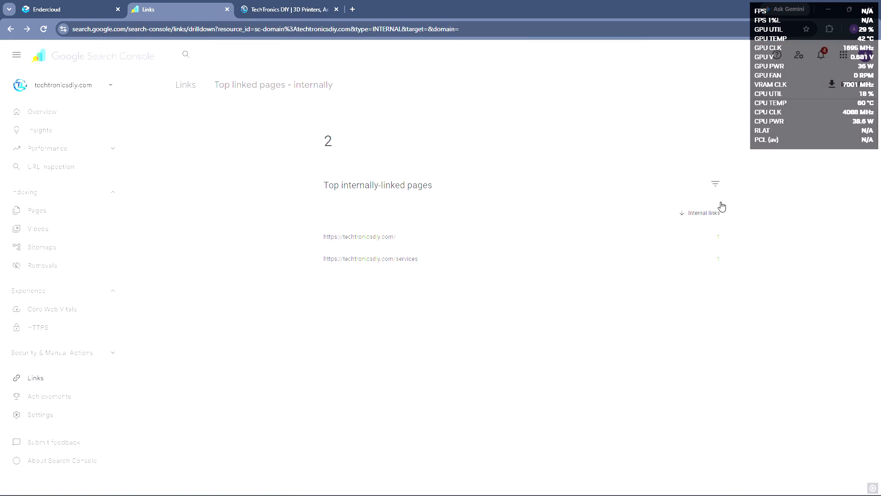
right_click(634, 236)
click(549, 243)
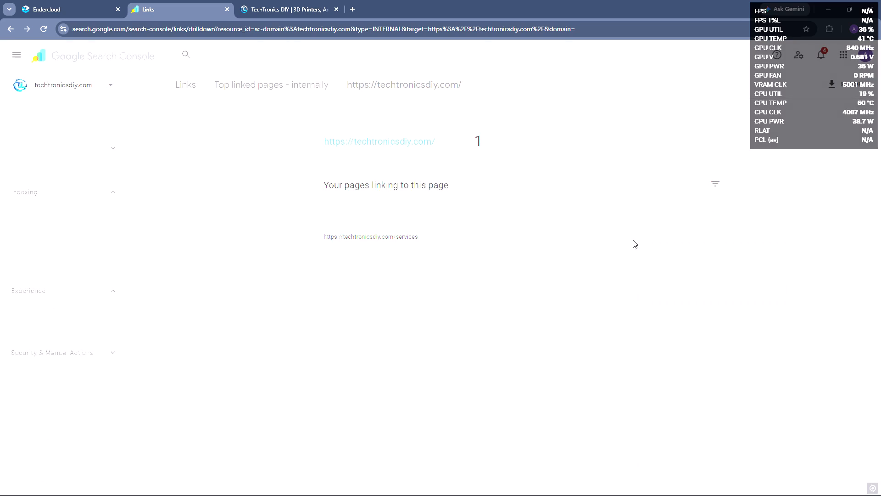
click(443, 228)
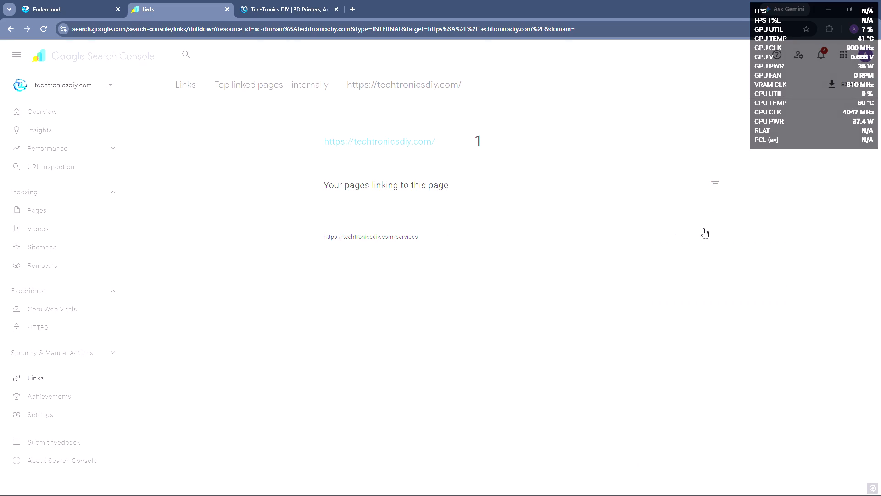
click(719, 183)
click(719, 183)
click(413, 144)
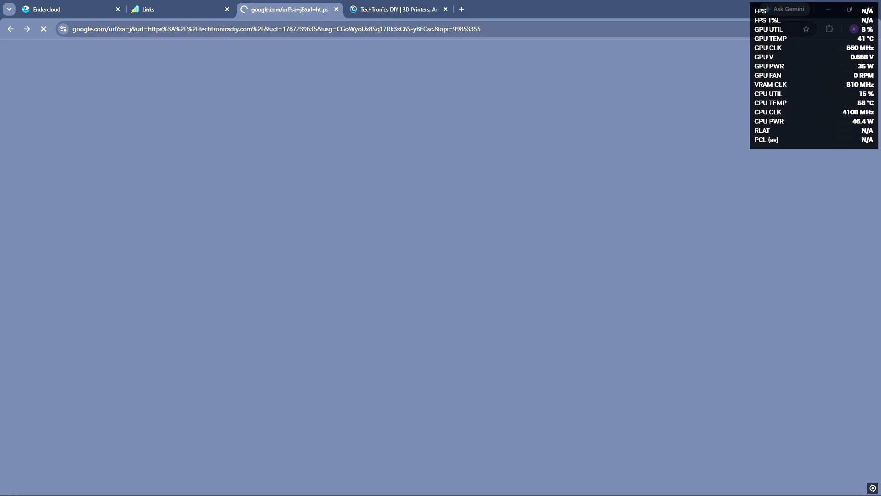
click(336, 7)
click(186, 0)
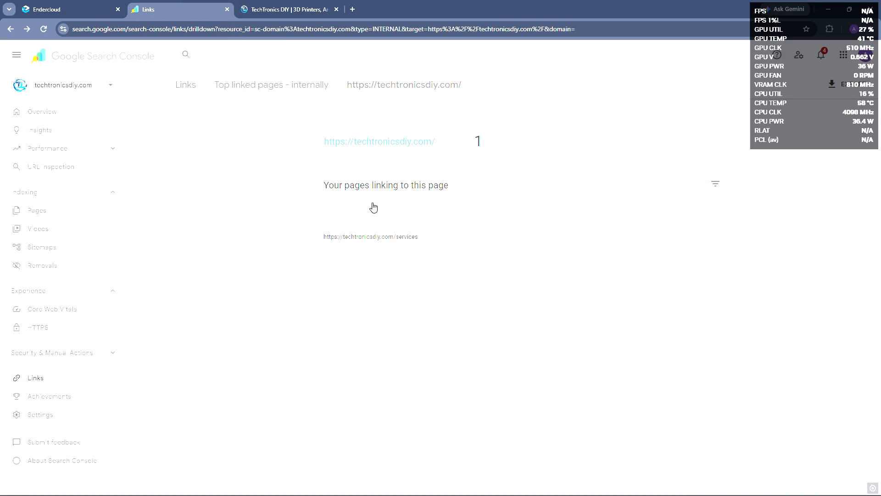
Review the property's settings and the robots.txt report's list of files and their fetch status.
scroll(82, 320, down, 2)
click(55, 415)
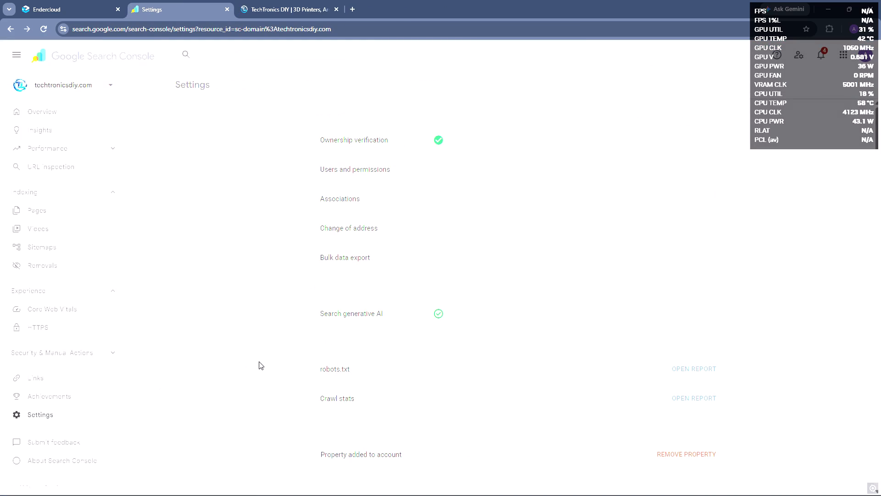
scroll(260, 368, down, 2)
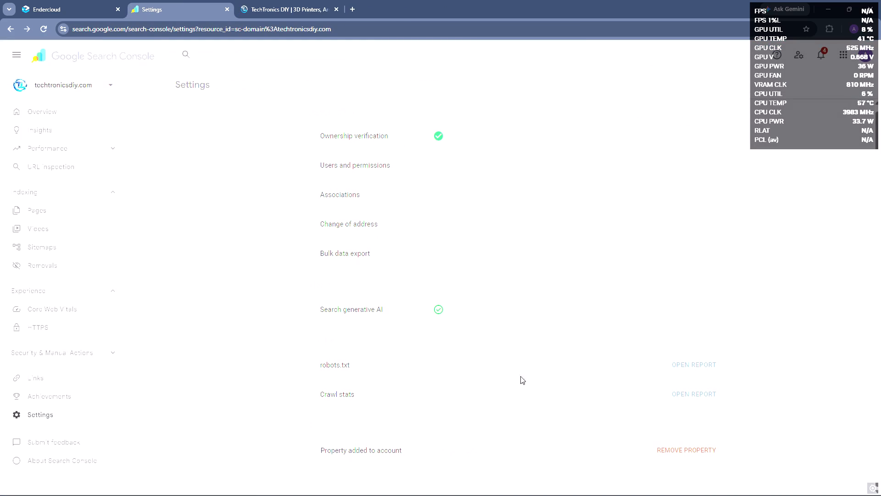
click(696, 371)
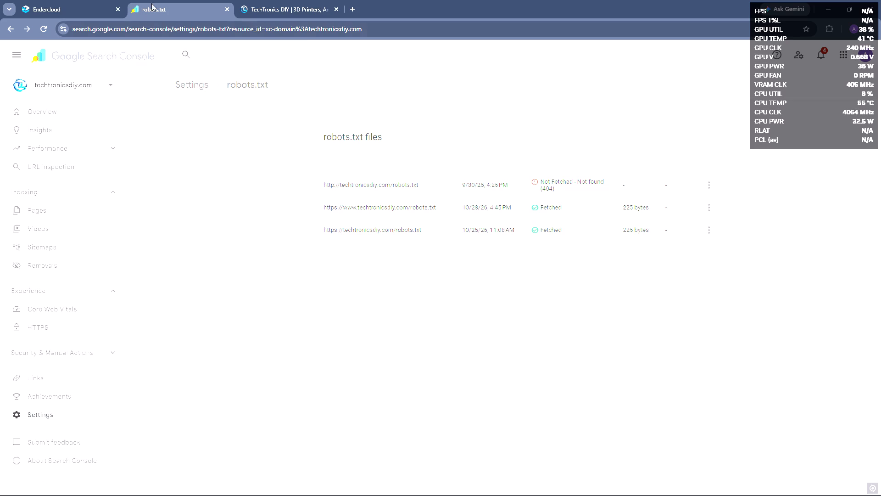
click(8, 27)
Remove the techtronicsdiy.com property from the Search Console account.
scroll(391, 175, down, 1)
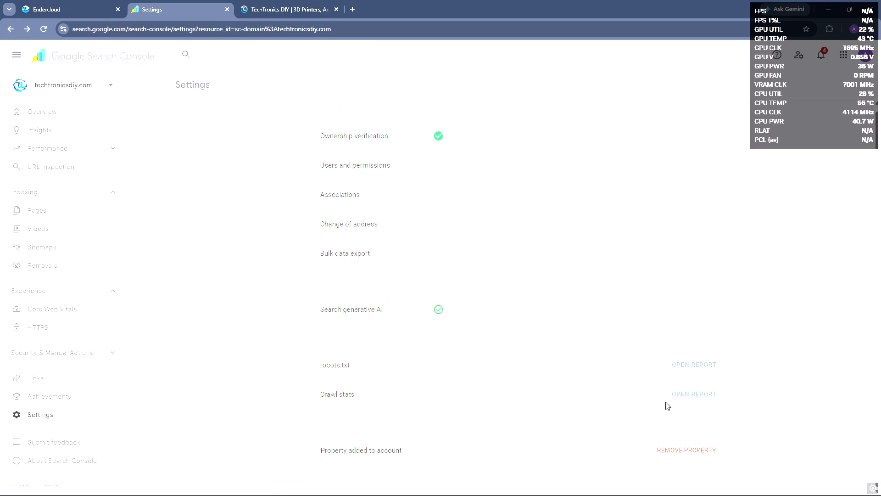
scroll(659, 415, down, 2)
click(685, 451)
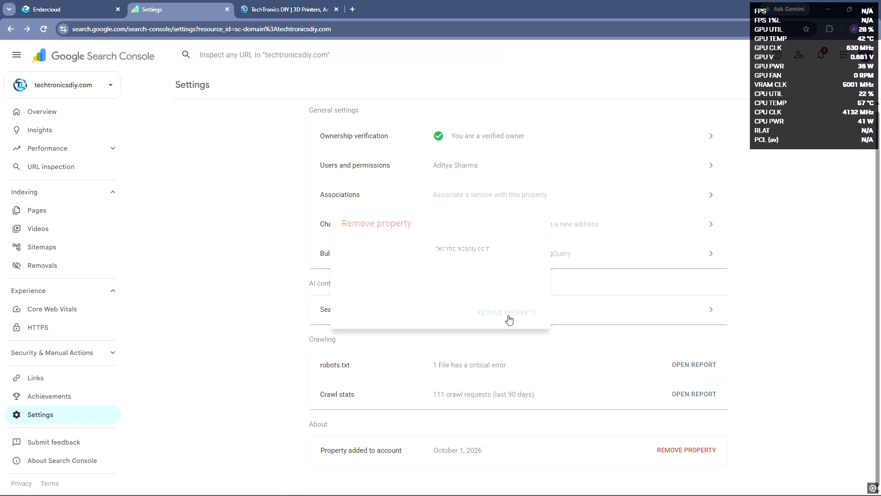
click(508, 315)
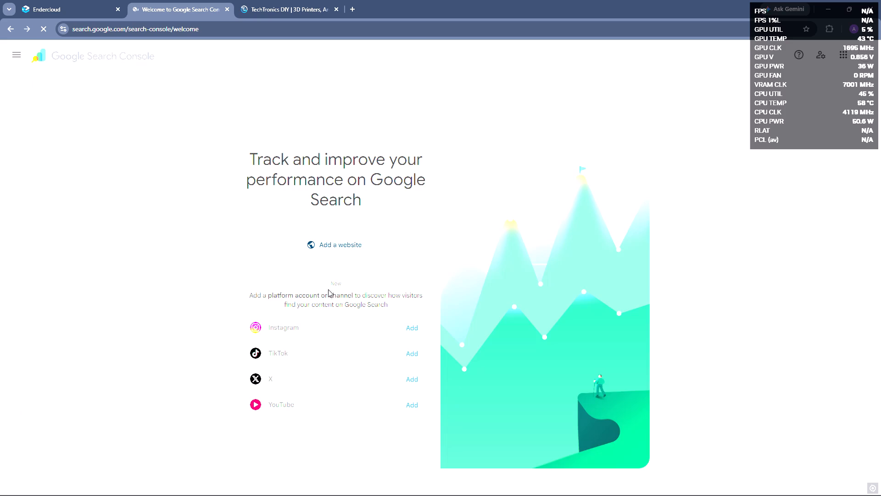
Add techtronicsdiy.com as a Domain property and go to the verified property.
click(344, 248)
click(352, 298)
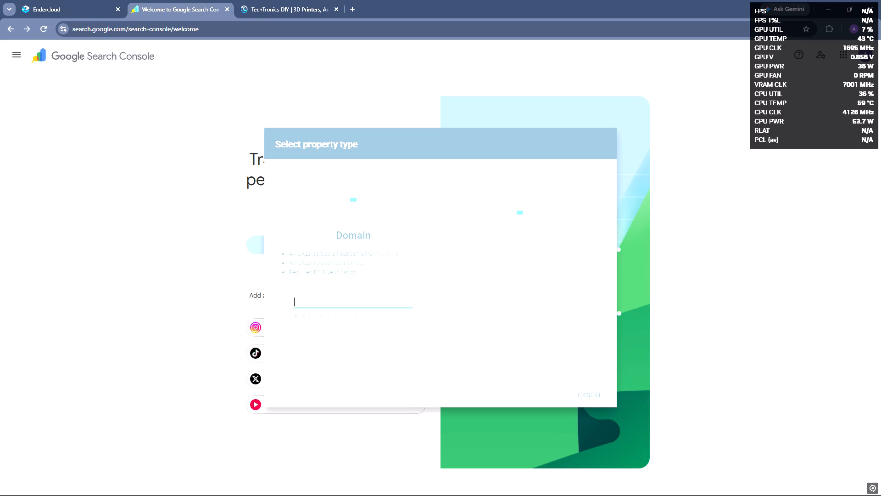
text(techtronics)
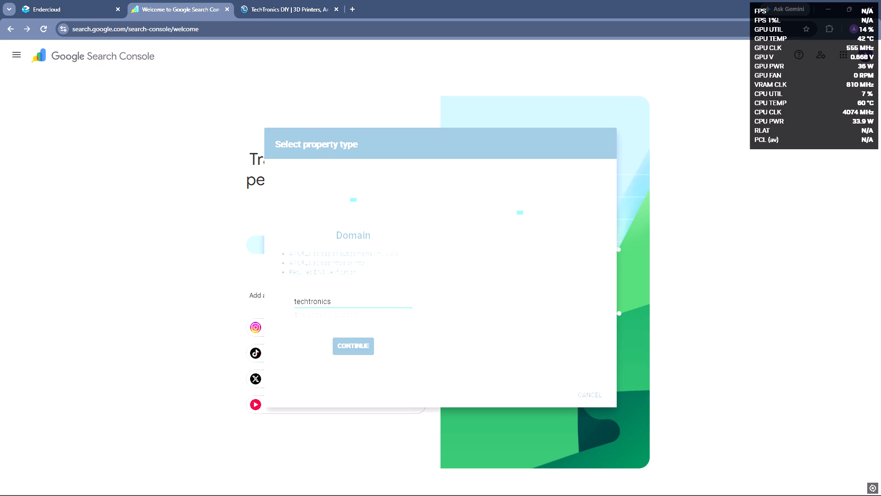
text(di)
text(y.com)
key(Return)
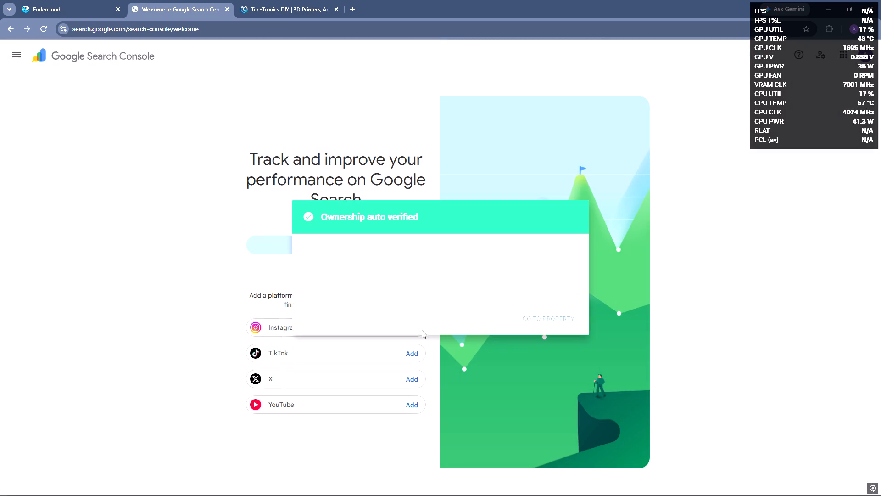
click(547, 318)
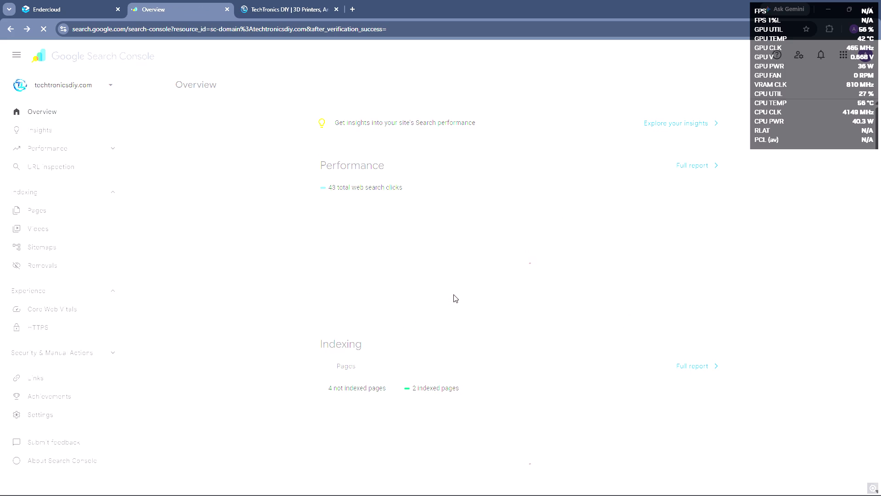
Examine the property's Overview page, including its performance, indexing and experience summaries, and check the list of properties.
click(57, 90)
click(43, 124)
right_click(43, 124)
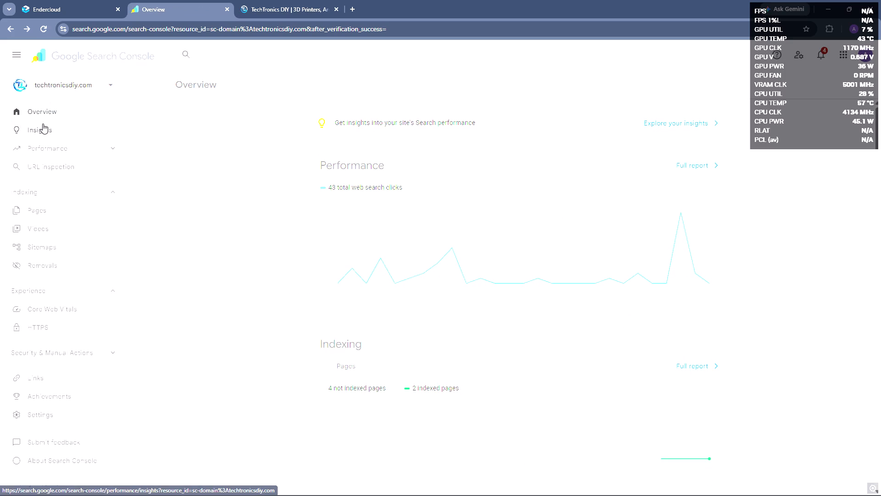
click(283, 225)
scroll(283, 225, down, 7)
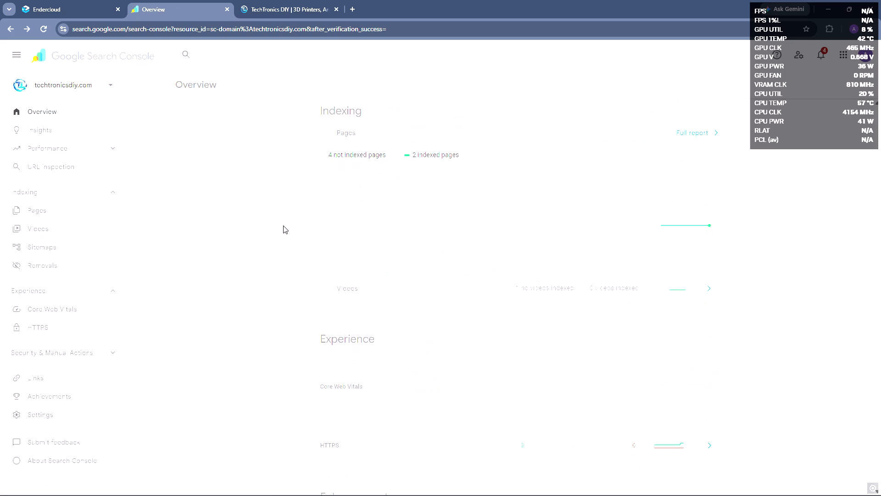
scroll(283, 225, down, 1)
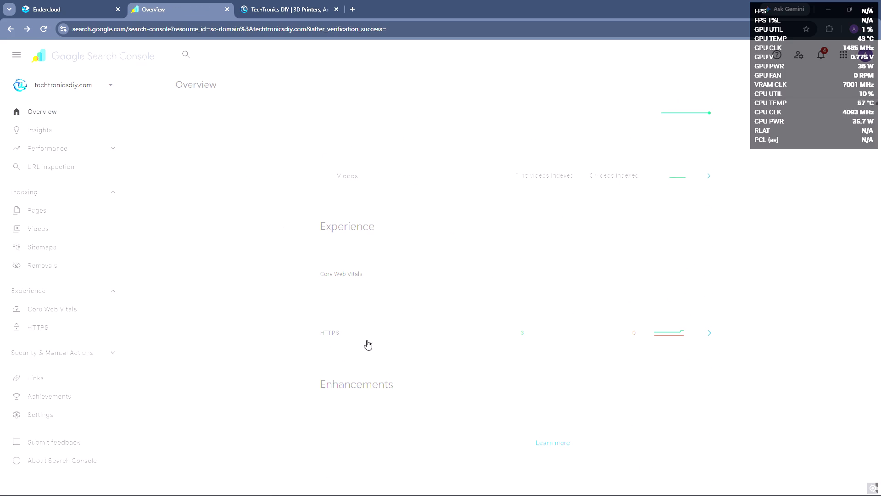
scroll(84, 372, down, 3)
click(11, 56)
scroll(253, 274, down, 3)
scroll(254, 276, up, 7)
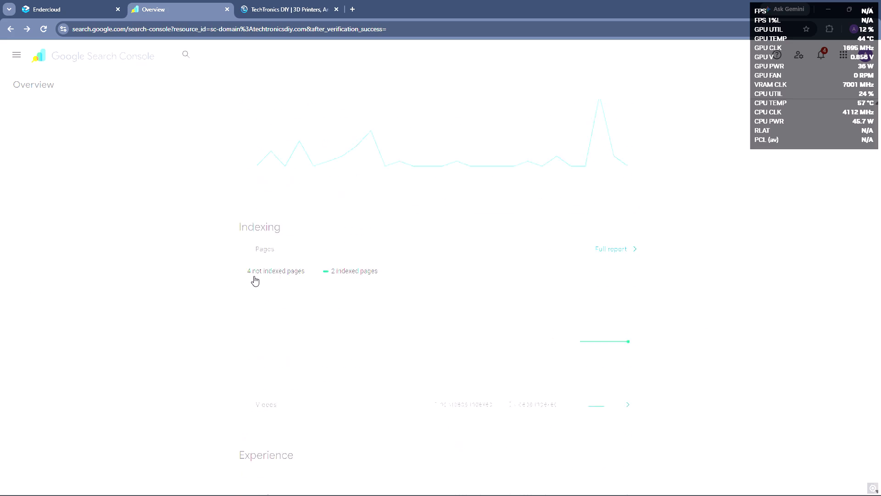
click(17, 56)
click(104, 87)
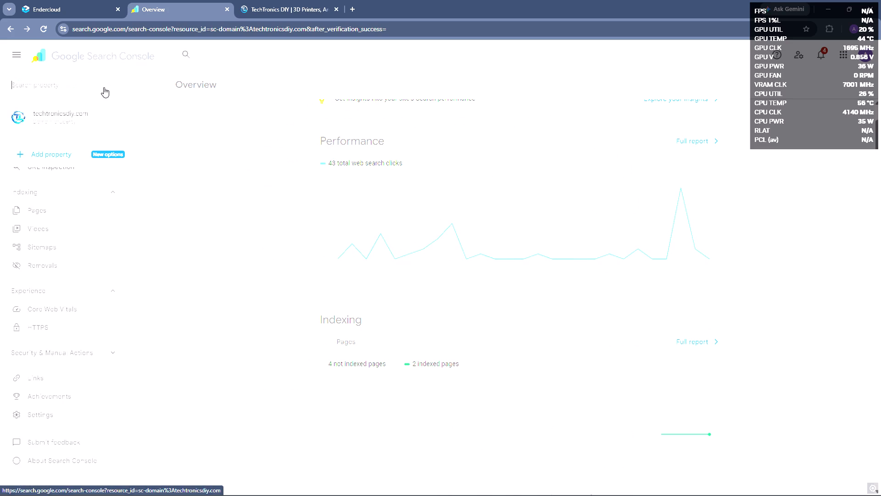
click(104, 87)
drag(95, 148, 162, 236)
click(164, 236)
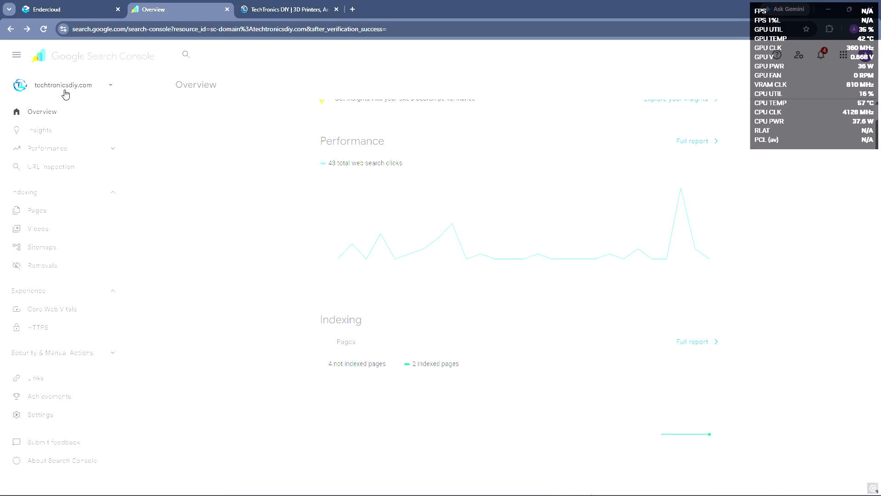
Check the Manual actions and Security issues reports of techtronicsdiy.com.
scroll(101, 217, down, 2)
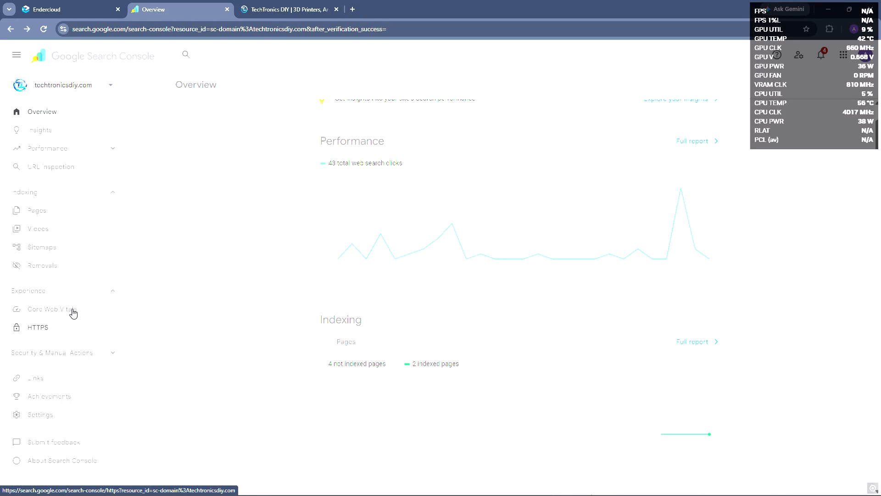
scroll(73, 323, down, 2)
click(78, 352)
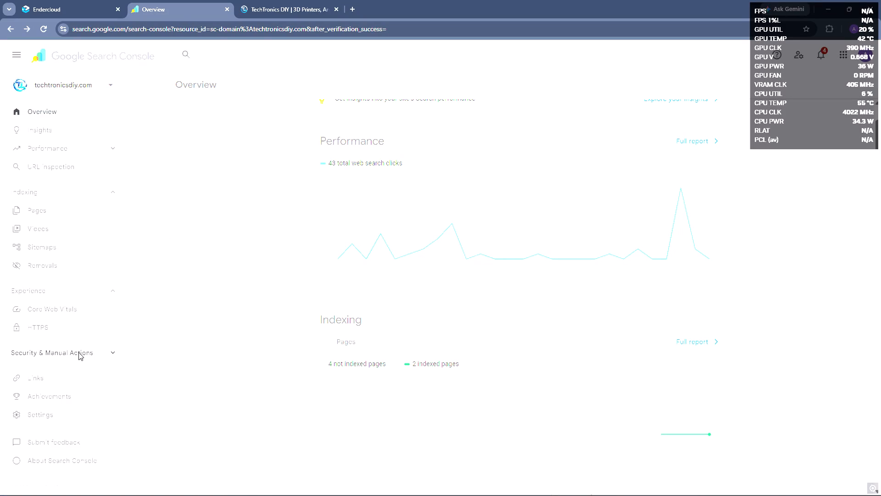
click(112, 350)
click(94, 375)
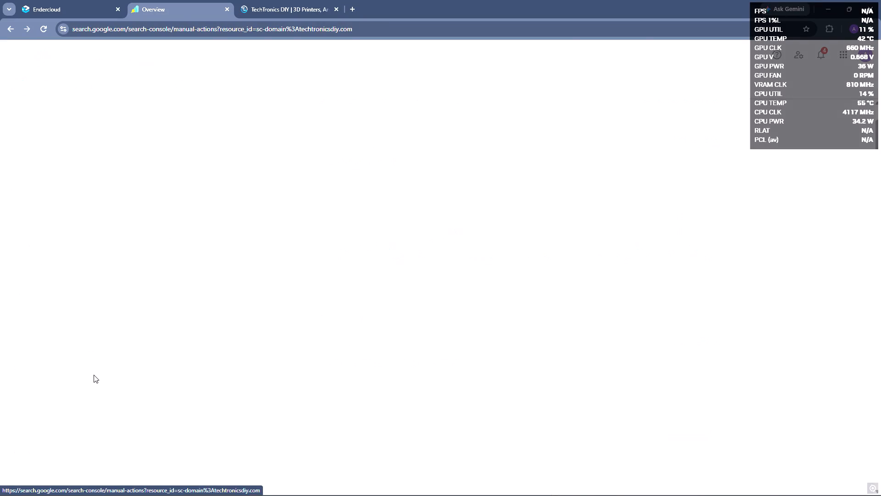
click(66, 392)
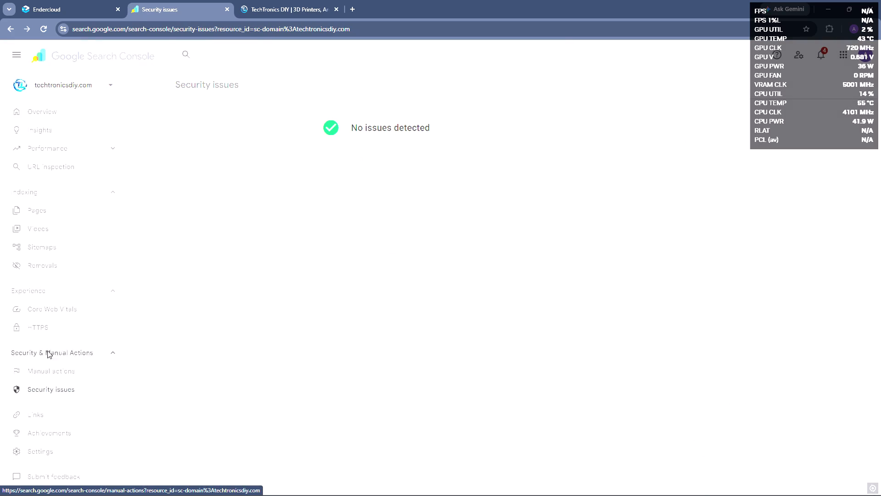
Examine the three-month Performance report of techtronicsdiy.com, broken down by page, device, search appearance and day.
scroll(50, 237, up, 1)
click(63, 158)
double_click(75, 148)
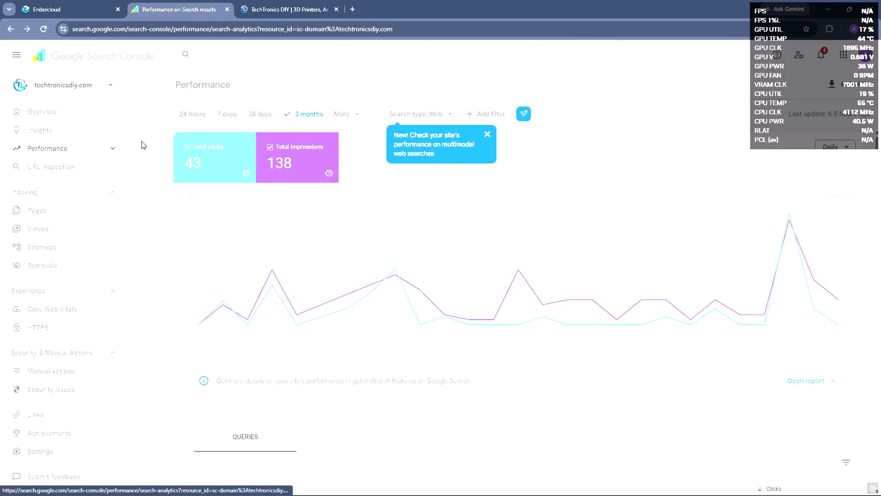
scroll(352, 158, down, 3)
scroll(349, 178, up, 2)
scroll(349, 180, down, 4)
click(344, 295)
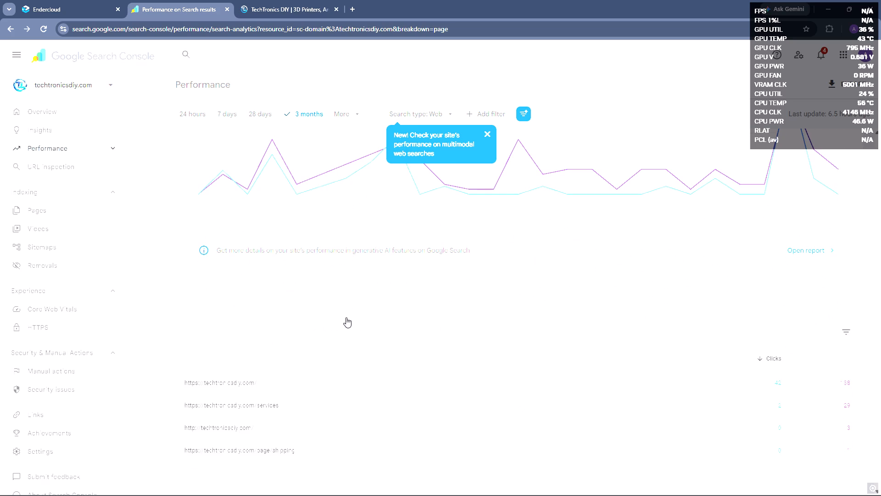
click(454, 311)
click(552, 307)
click(663, 316)
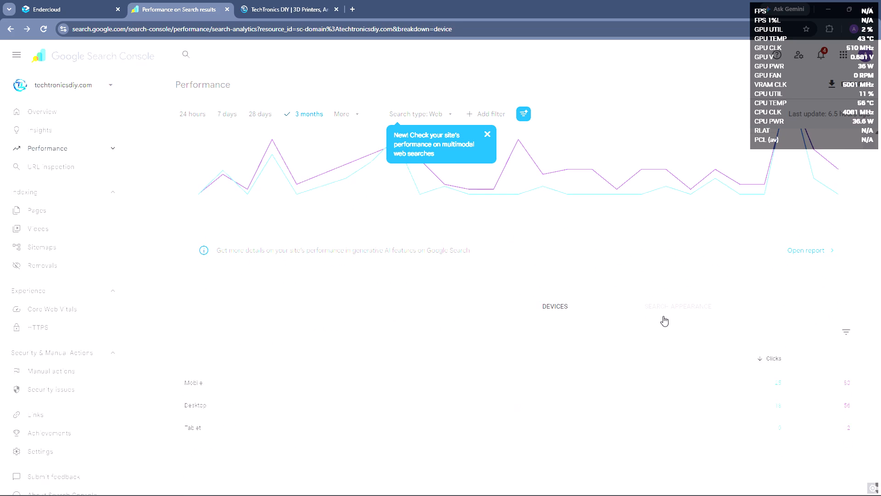
click(781, 315)
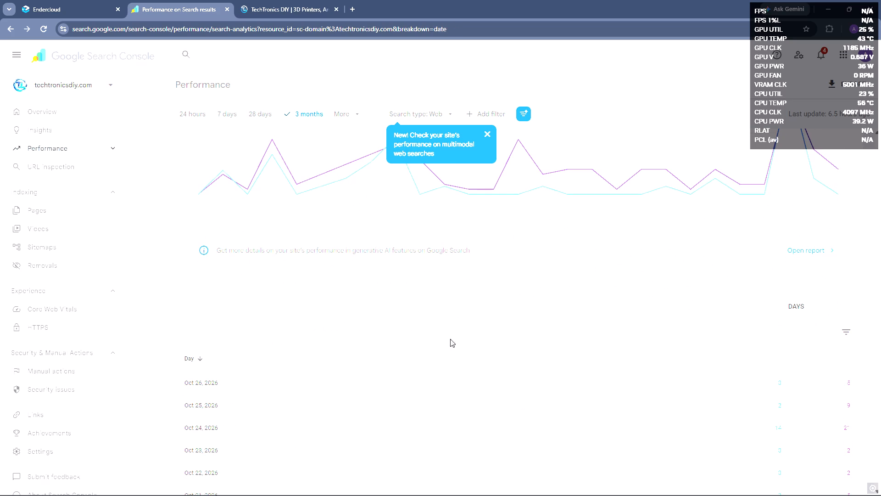
click(327, 318)
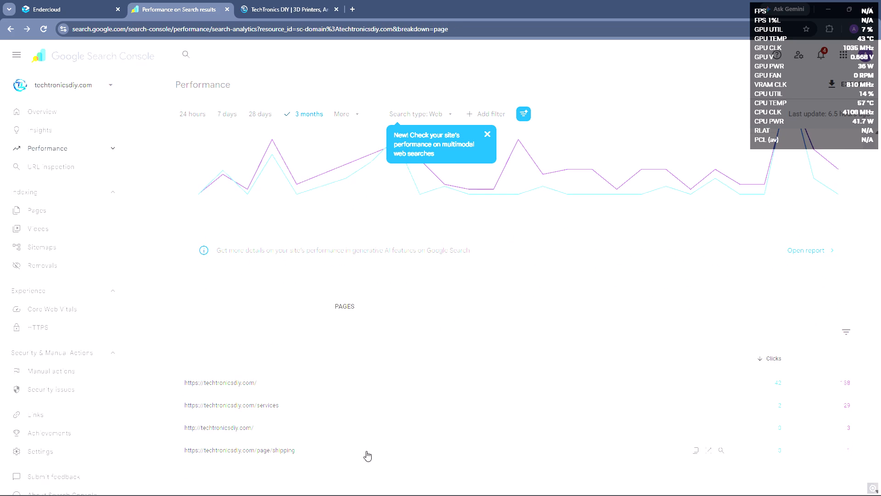
click(753, 389)
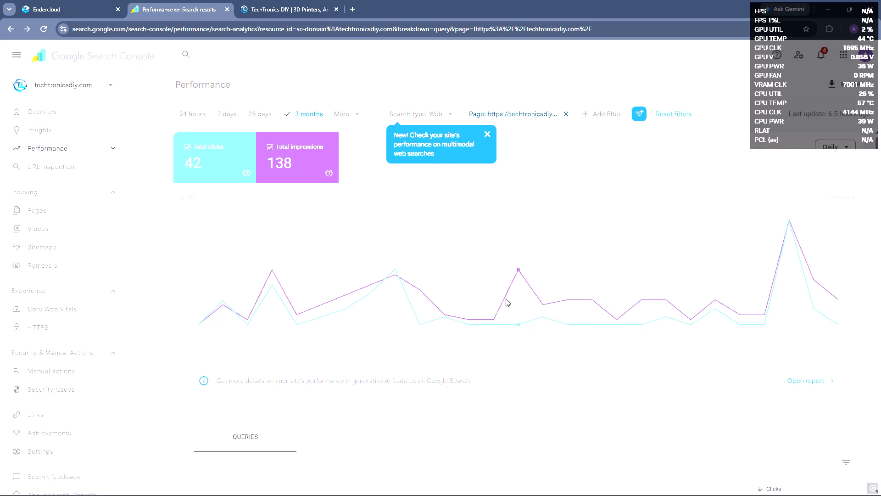
Check the chart and queries breakdown of the Performance report filtered to the homepage.
scroll(486, 293, down, 3)
scroll(457, 224, up, 3)
scroll(460, 234, down, 4)
Open techtronicsdiy.com in a new browser tab.
click(353, 11)
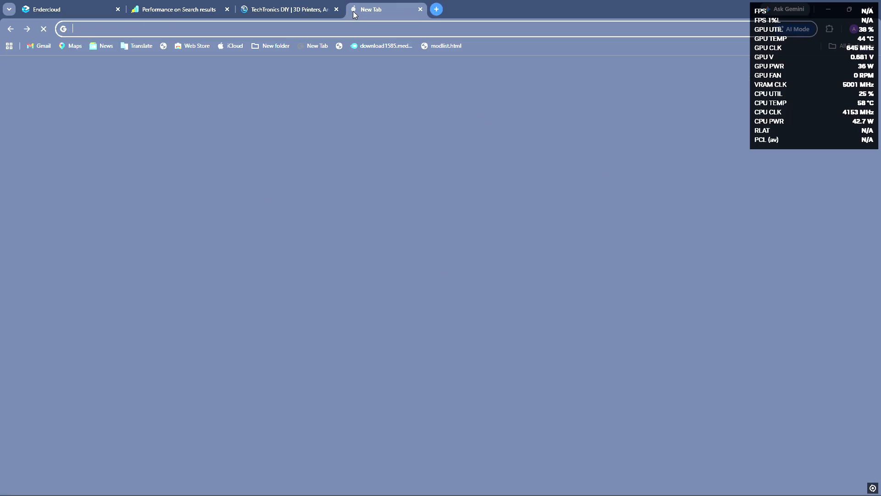
text(tech)
key(Right)
key(Return)
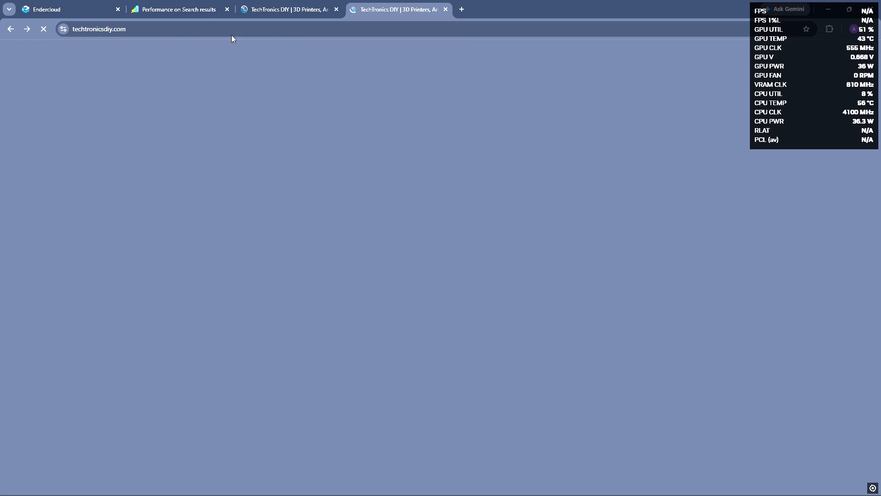
click(193, 0)
click(399, 12)
Examine the techtronicsdiy.com homepage, including its categories, featured products and brands sections.
scroll(415, 197, down, 2)
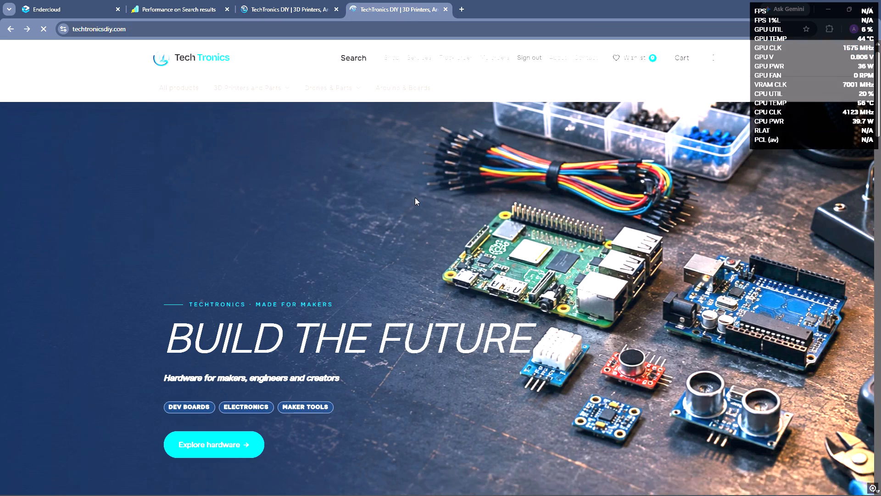
scroll(415, 197, down, 16)
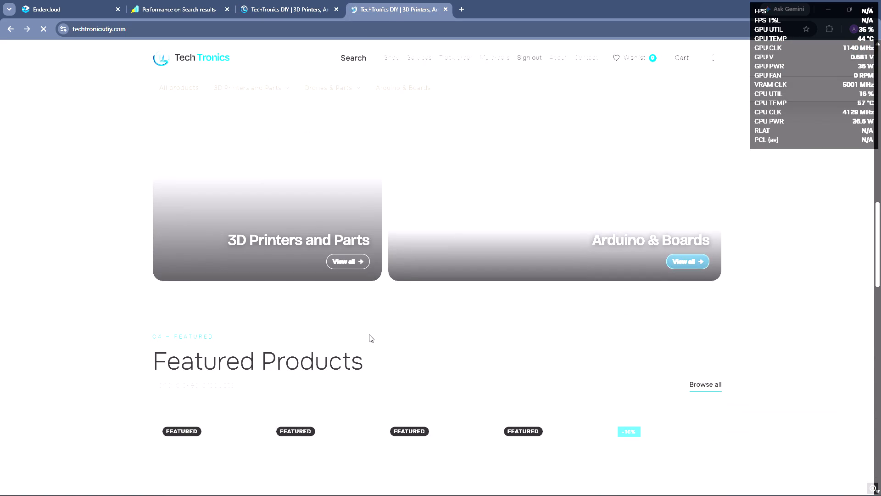
scroll(384, 356, down, 8)
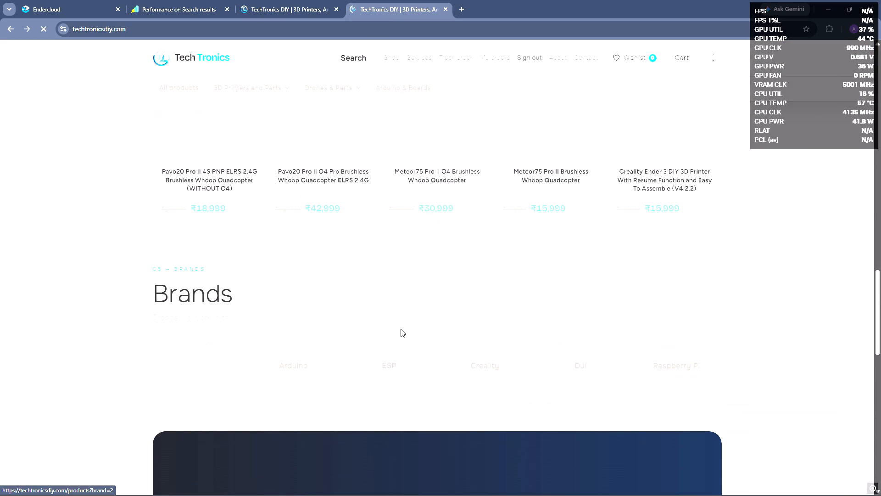
scroll(401, 329, up, 2)
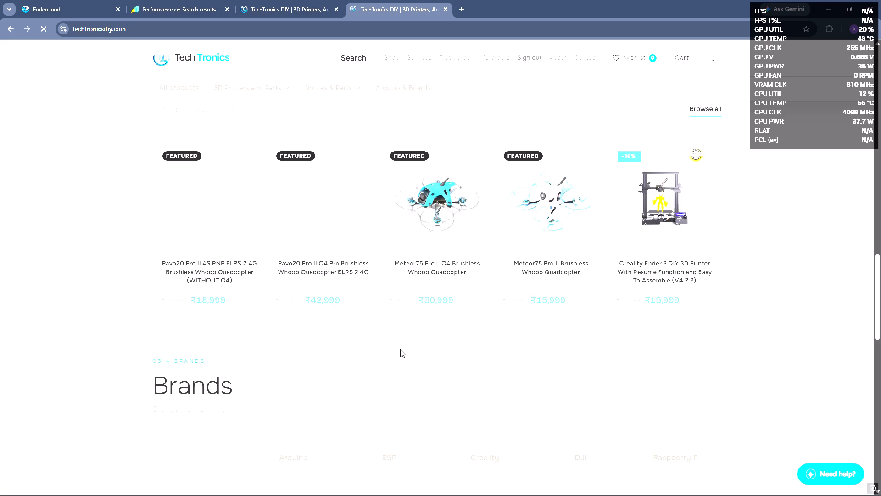
scroll(400, 349, up, 1)
scroll(400, 349, down, 3)
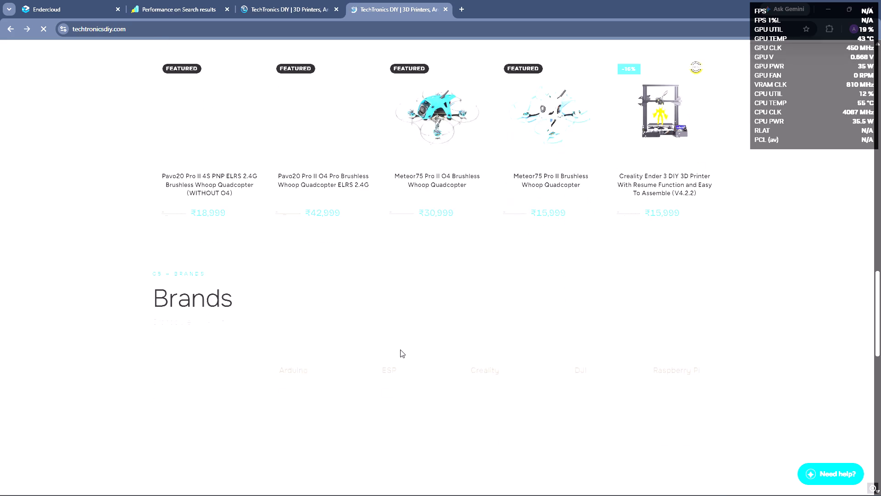
scroll(400, 349, down, 6)
scroll(400, 349, up, 5)
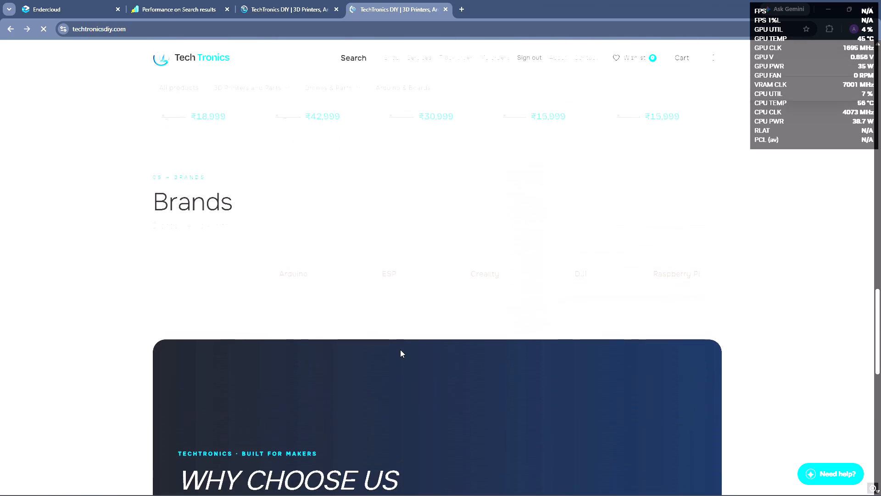
scroll(400, 349, up, 2)
Close the older, duplicate TechTronics DIY browser tab.
click(295, 0)
click(336, 7)
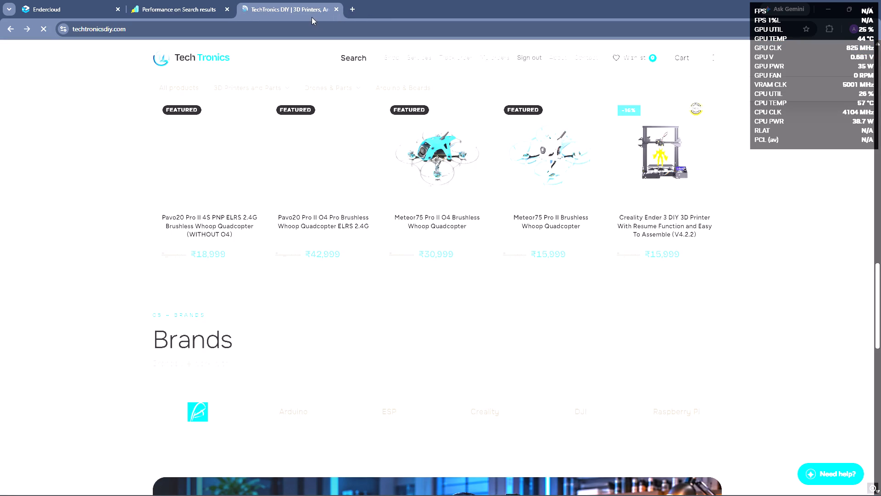
Open the Pavo20 Pro II 4S PNP ELRS 2.4G (without O4) product page from the TechTronics homepage.
click(351, 11)
click(300, 5)
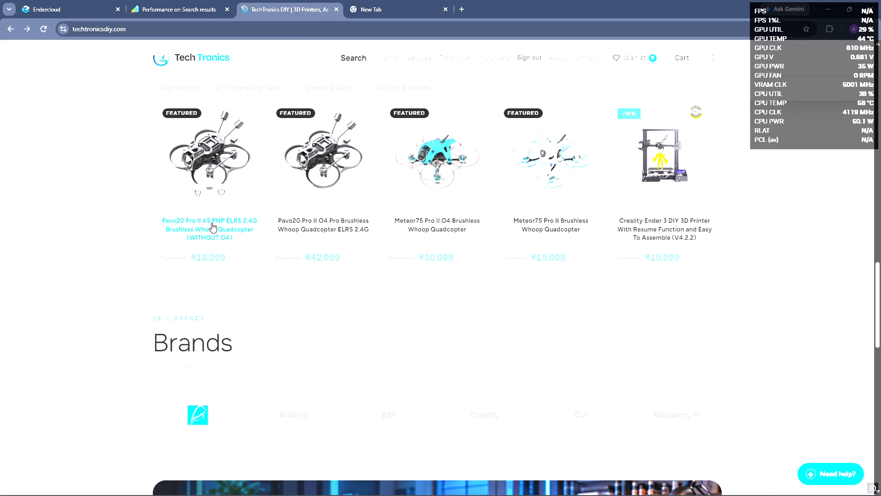
click(212, 223)
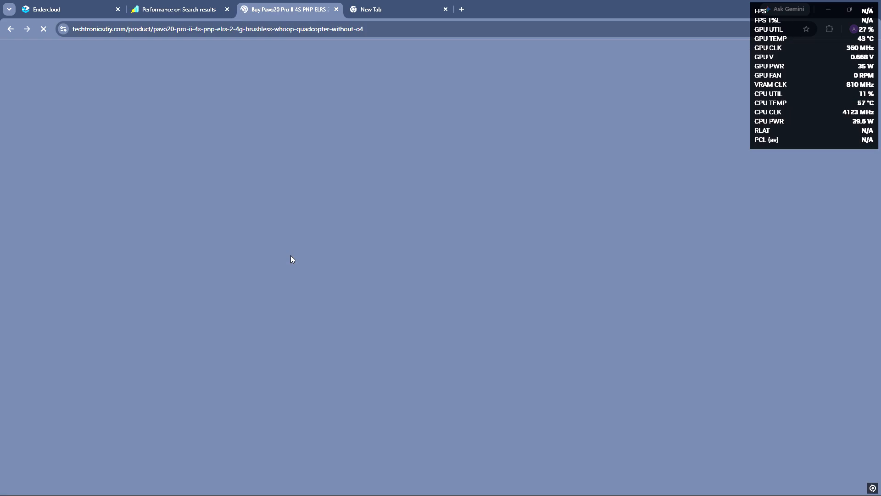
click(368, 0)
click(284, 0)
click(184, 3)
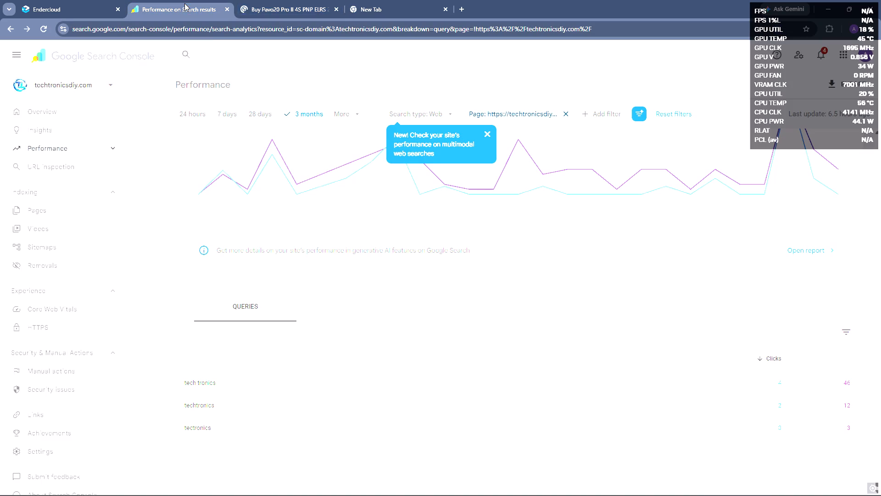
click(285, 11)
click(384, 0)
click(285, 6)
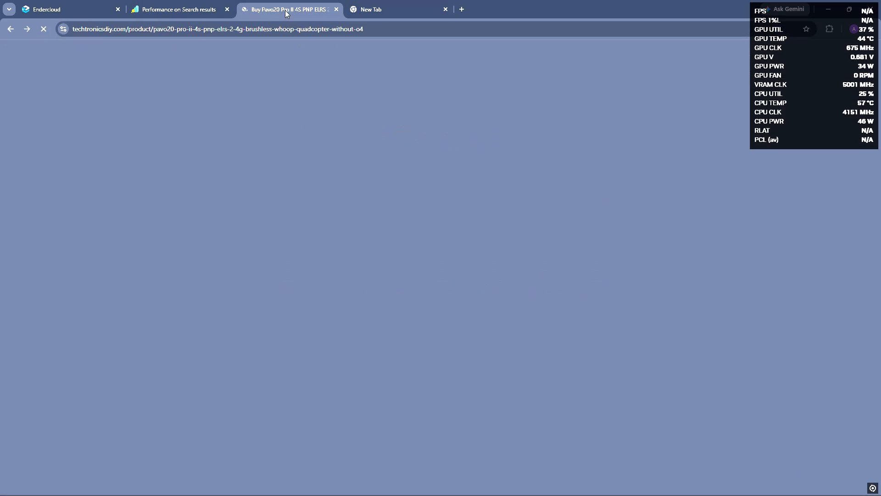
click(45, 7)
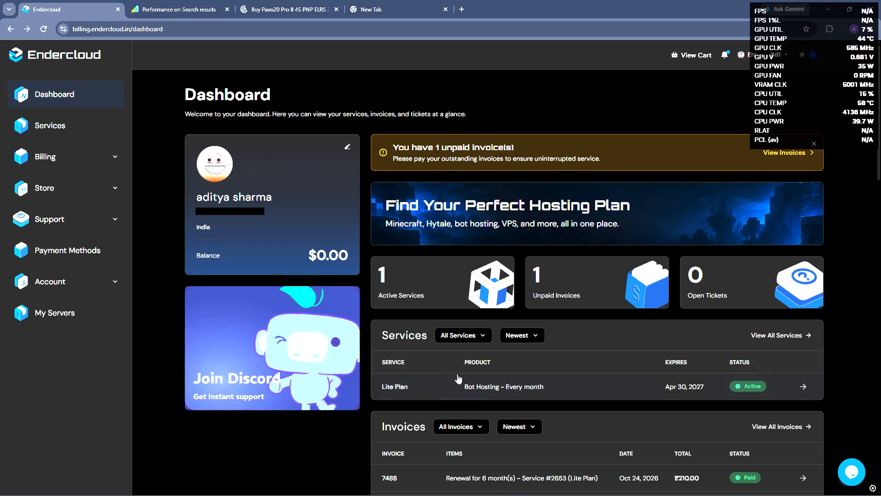
Check the Wi-Fi connection in the system quick settings and resume playback of the paused Spotify track.
click(820, 483)
click(749, 334)
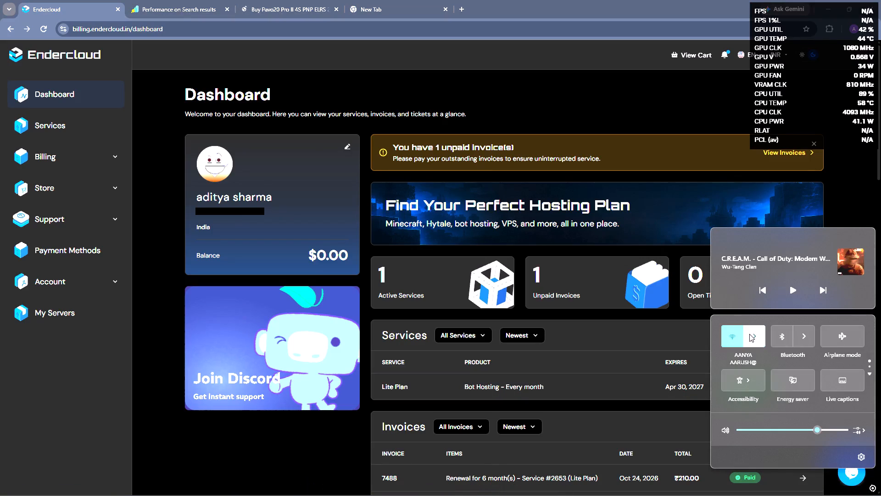
click(797, 286)
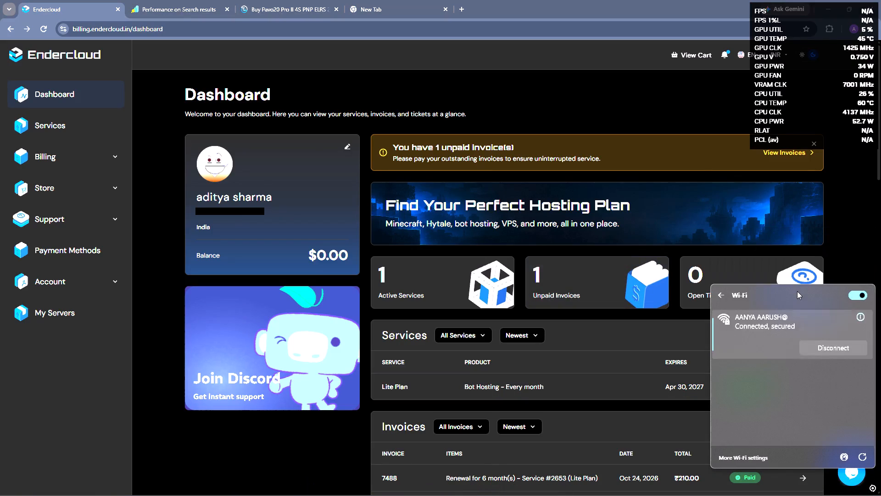
click(724, 297)
click(792, 287)
click(580, 373)
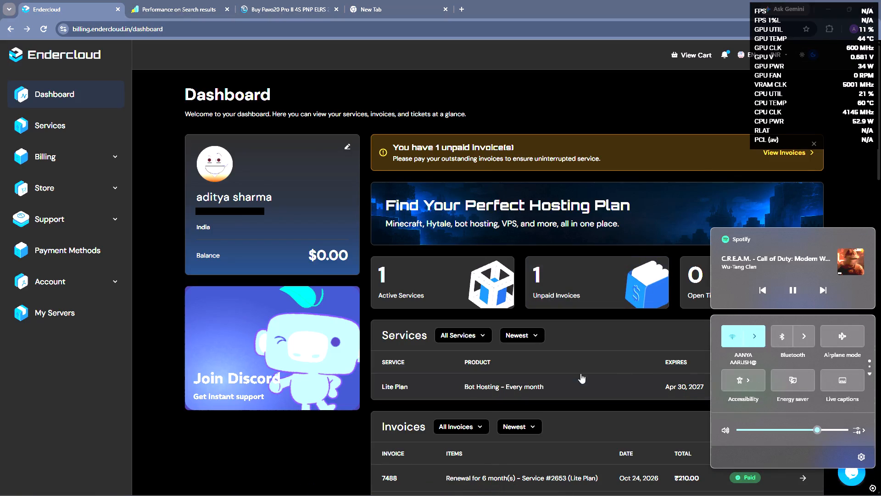
Open YouTube in the empty browser tab.
click(361, 0)
click(385, 35)
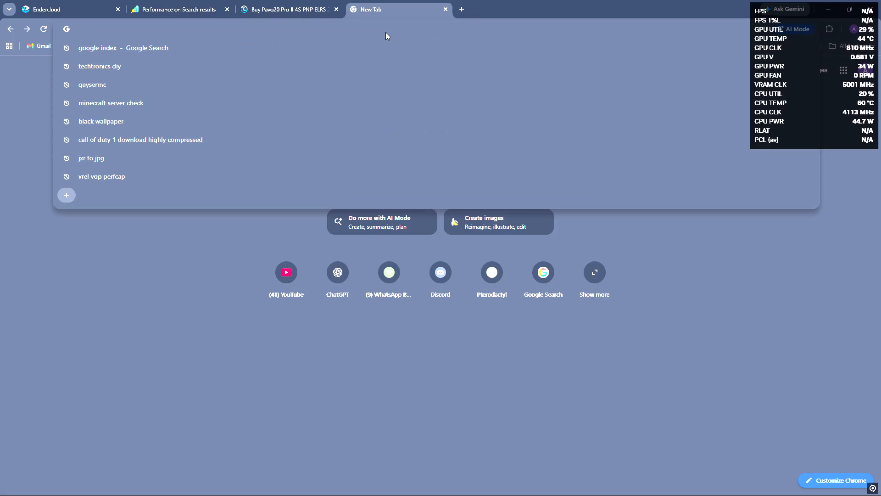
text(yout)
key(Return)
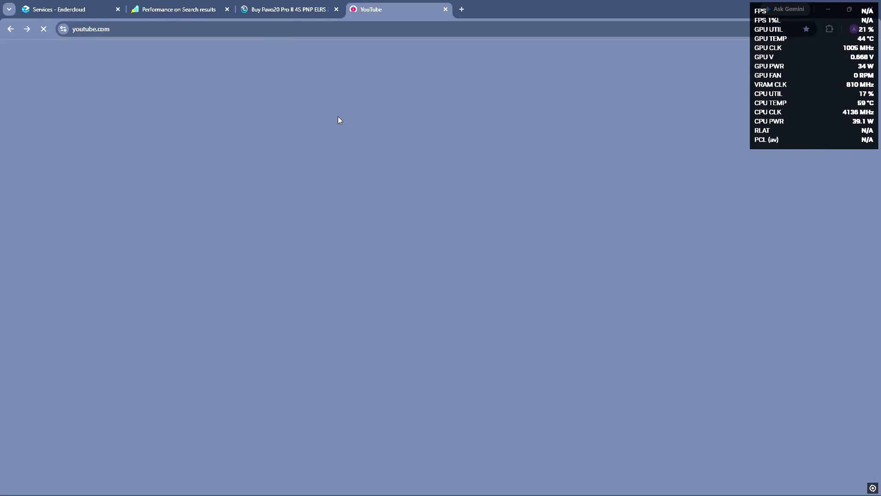
Close the Search Console Performance tab.
click(230, 10)
Search YouTube for "how to update goodle".
click(294, 48)
click(314, 54)
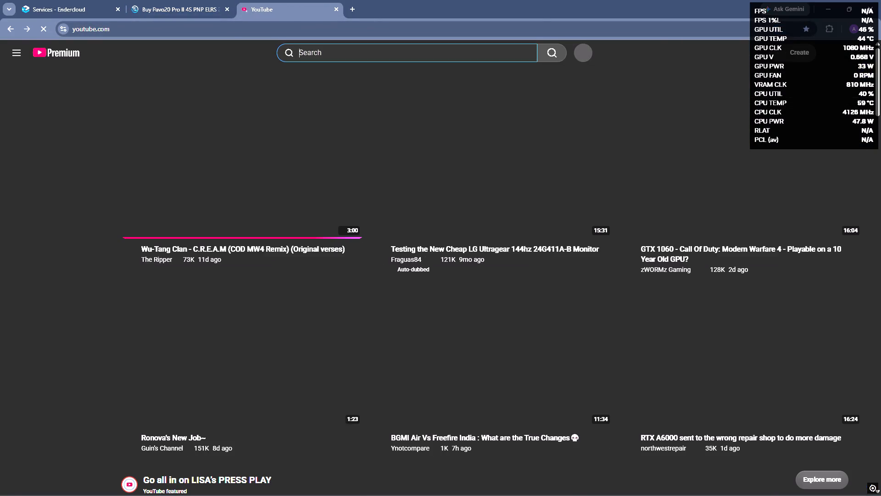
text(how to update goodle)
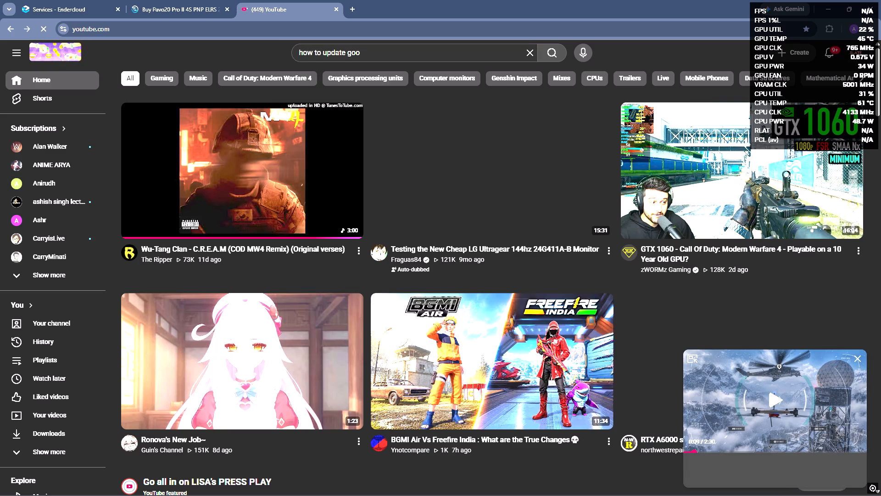
Dismiss the YouTube mini player and search YouTube for "how to update google search logo".
click(863, 355)
click(400, 52)
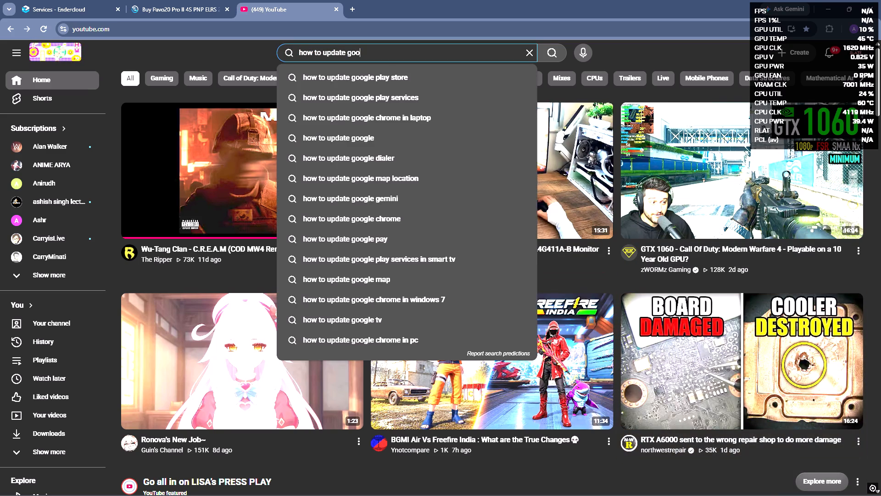
text(gle search)
key(space)
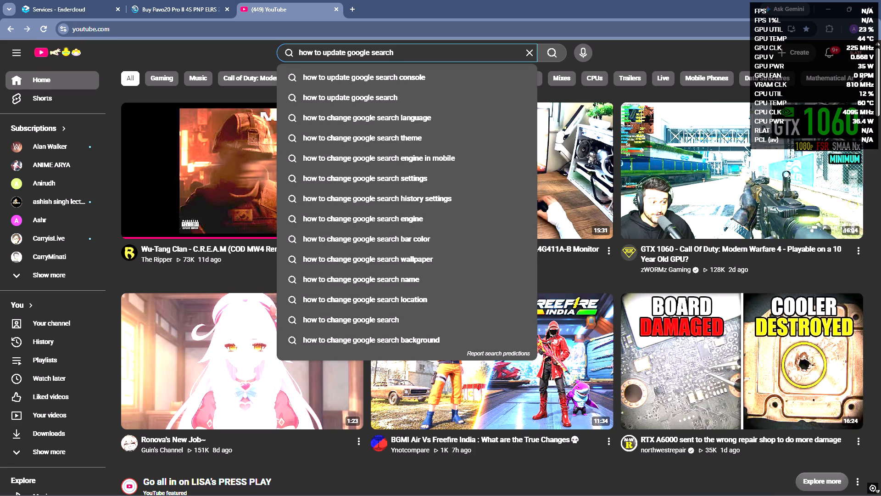
key(space)
text(logo)
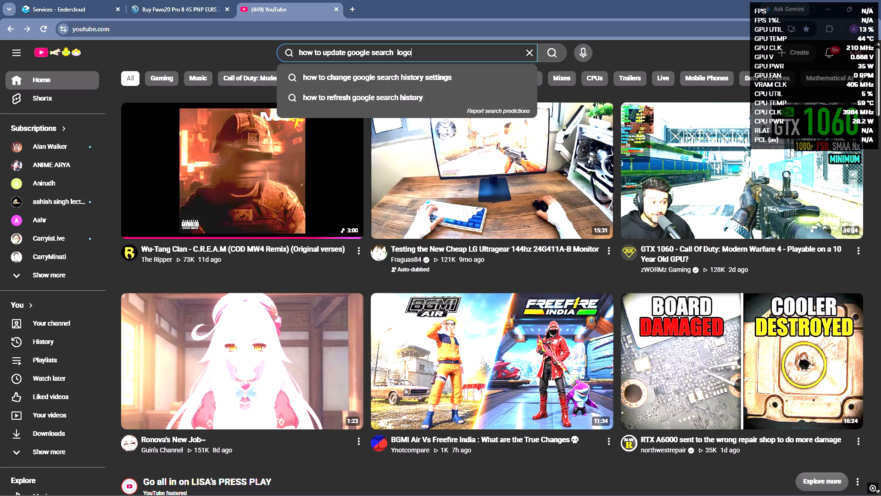
key(Return)
Open the Web Wizardry video "How to Show Website Logo on Google Search", skim its instructions, and return to the search results.
scroll(354, 203, up, 1)
scroll(354, 203, down, 2)
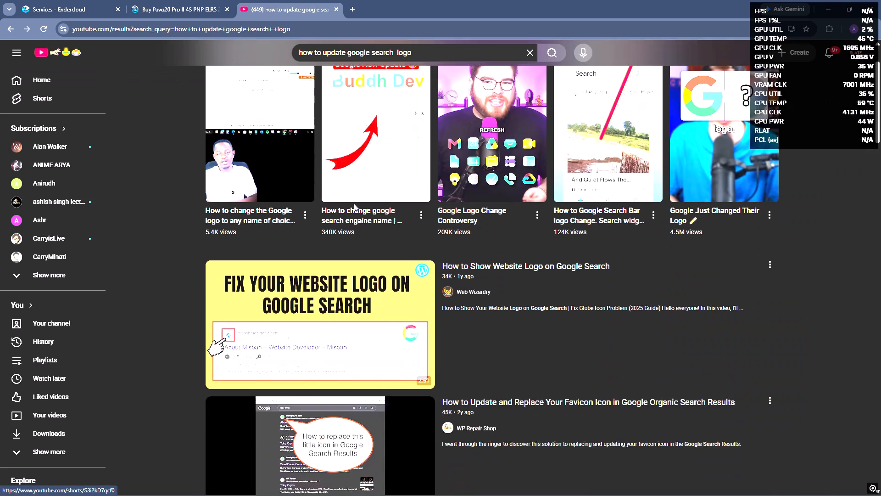
scroll(354, 203, up, 2)
scroll(354, 203, down, 3)
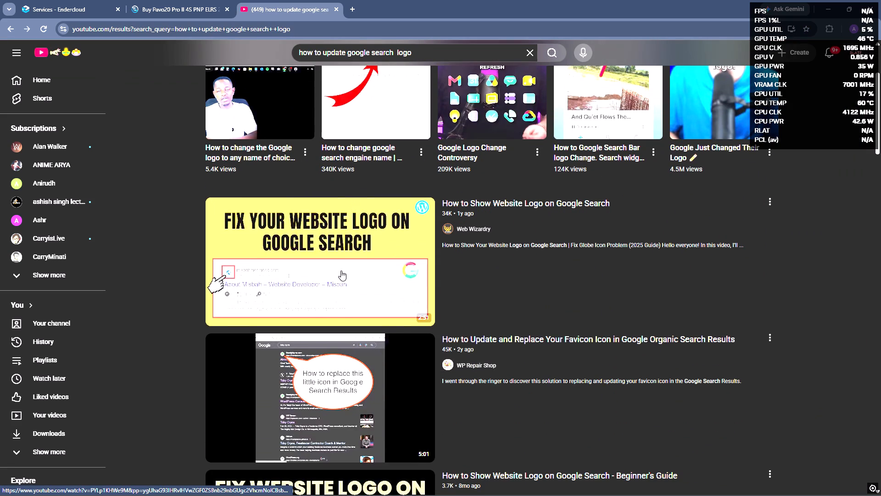
click(341, 271)
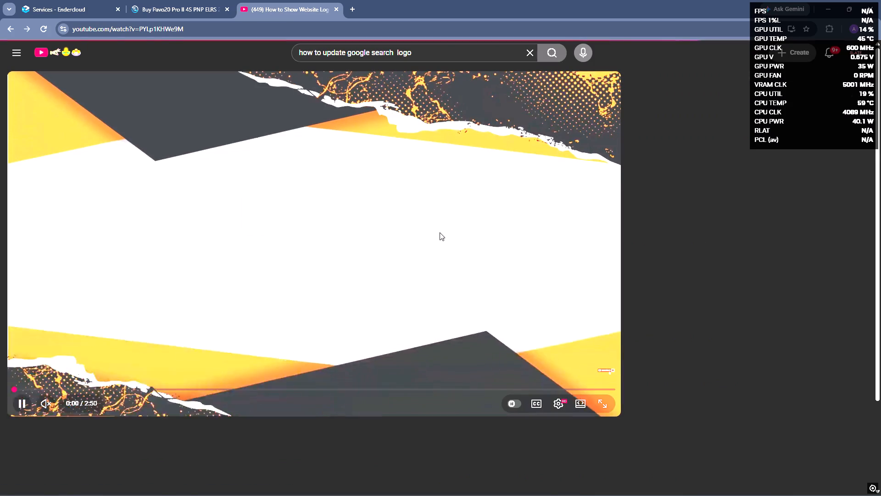
key(Right)
key(Right)
key(Right)
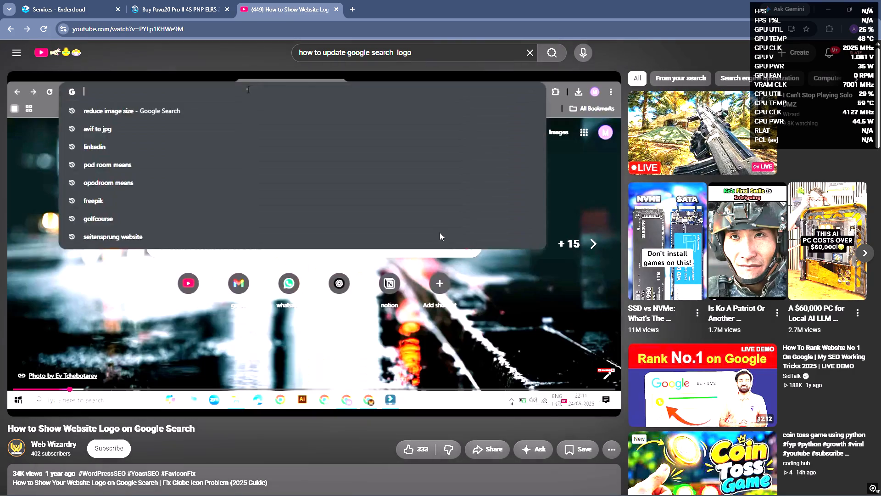
key(Right)
key(Right)
key(Right)
key(Right)
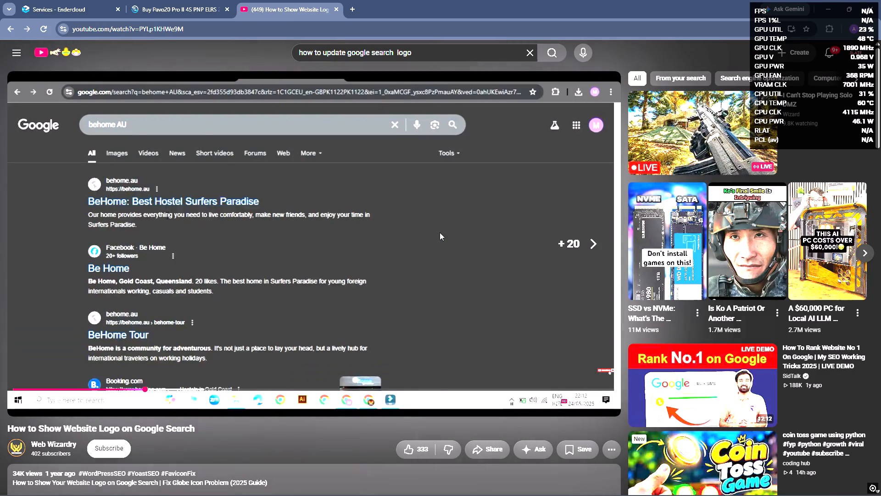
key(Right)
key(Right)
key(Right)
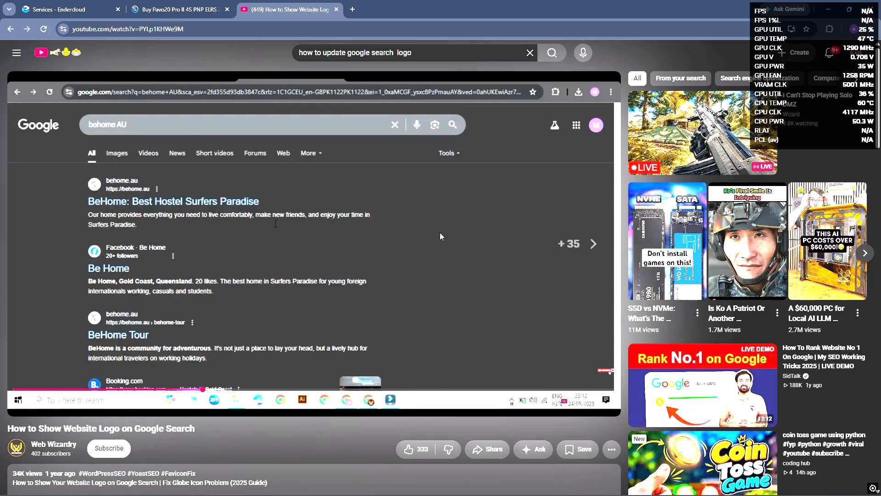
key(Right)
key(Right)
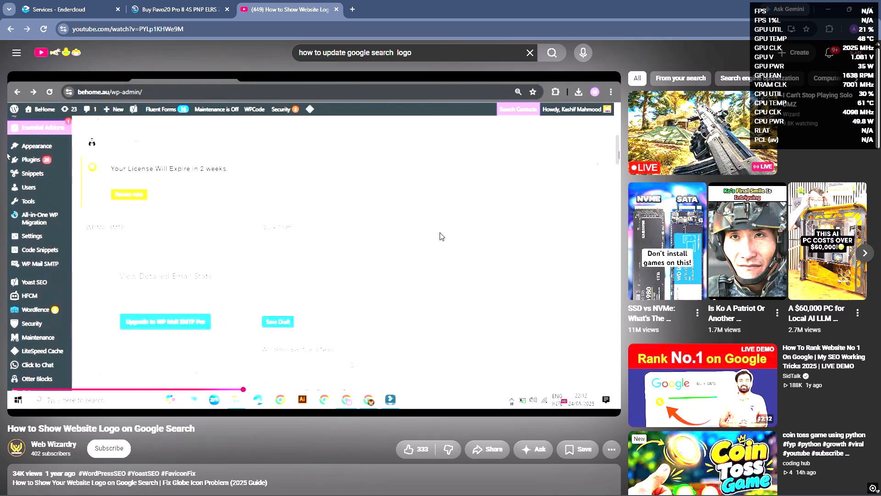
key(Right)
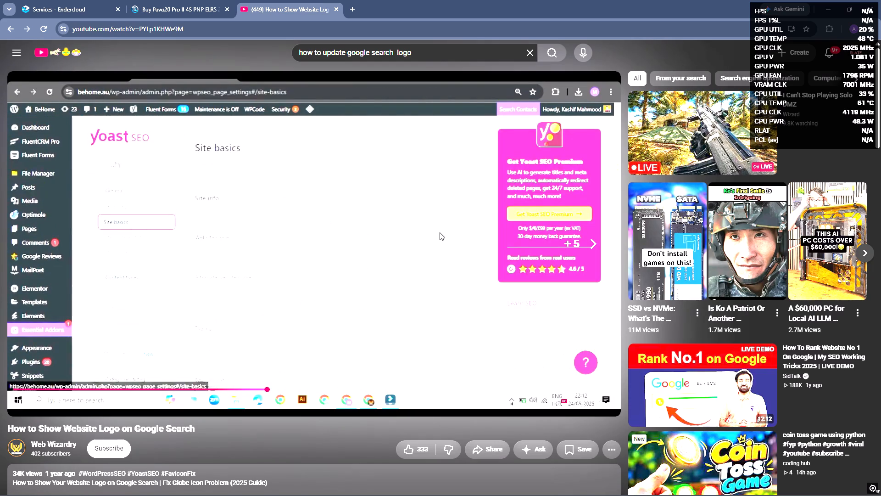
key(Right)
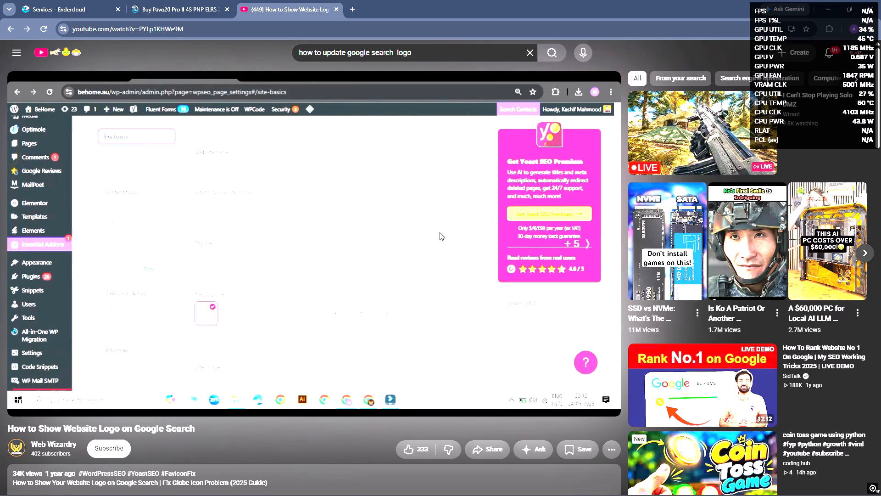
key(Right)
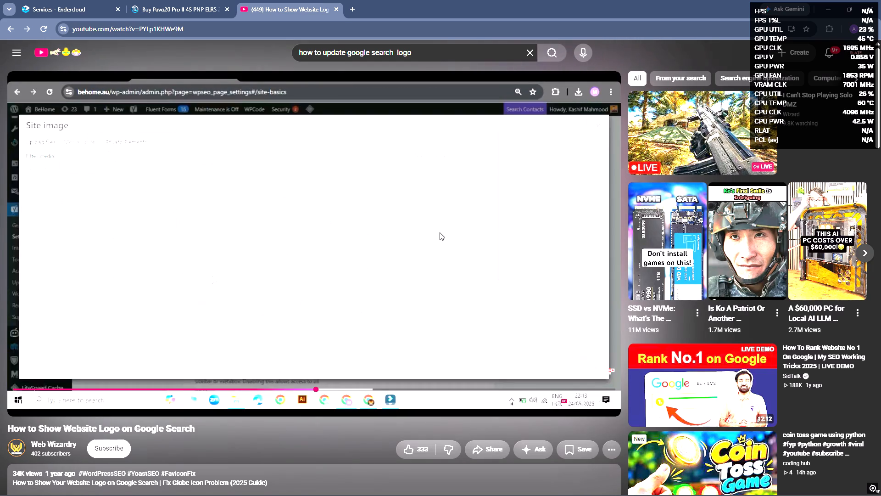
key(Right)
key(Left)
key(Left)
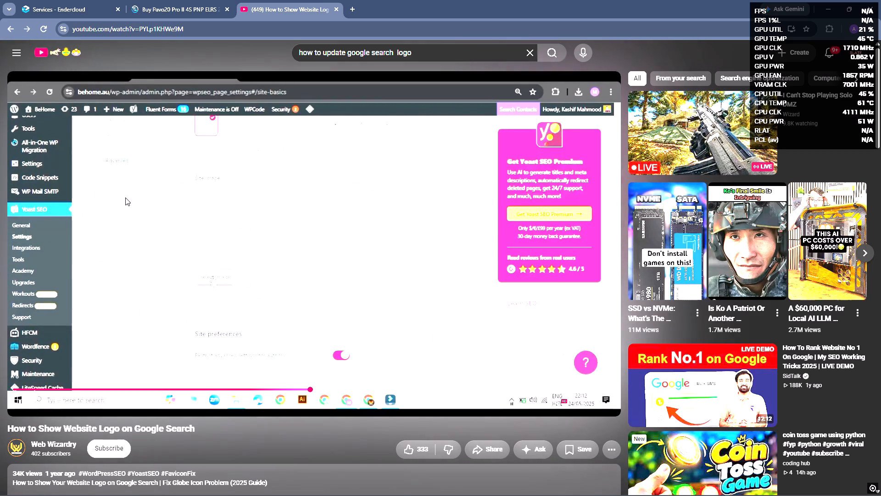
click(4, 17)
click(6, 22)
Open "How to Update and Replace Your Favicon Icon in Google Organic Search Results" and skim to its "Updating website files" chapter.
scroll(234, 193, down, 3)
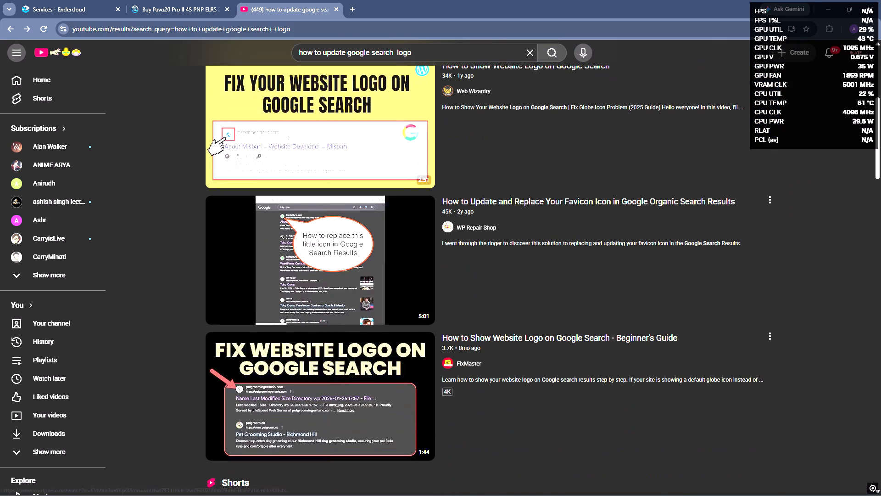
click(338, 290)
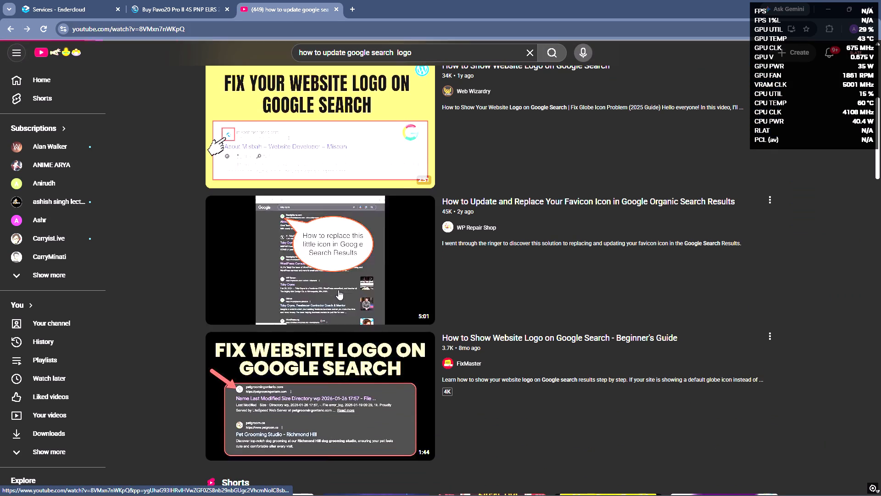
key(Right)
key(Right)
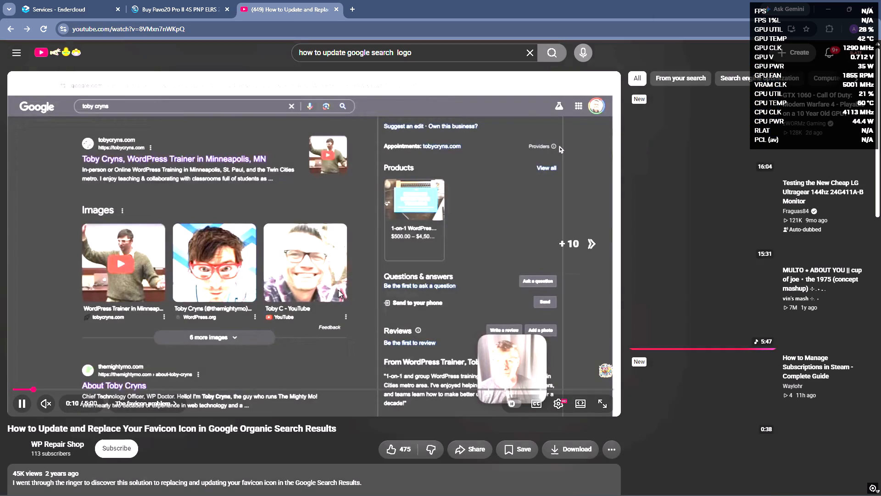
key(Right)
key(Right)
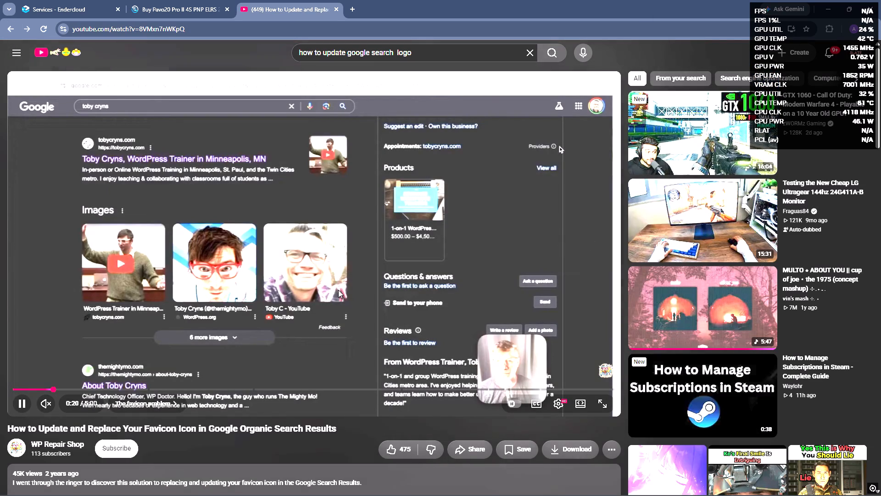
key(Right)
key(Right)
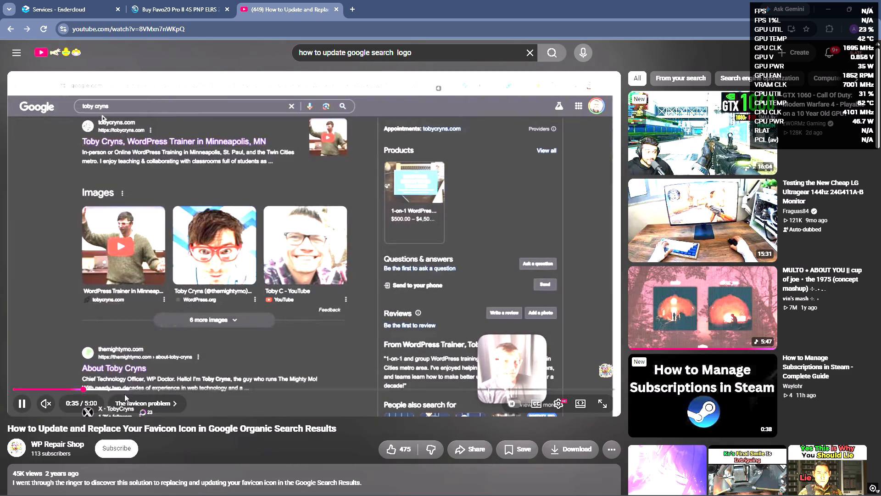
click(157, 389)
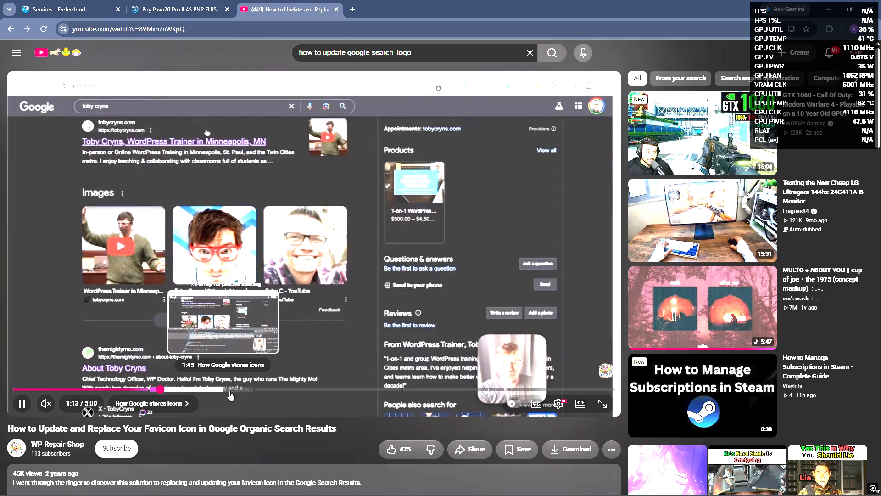
click(255, 391)
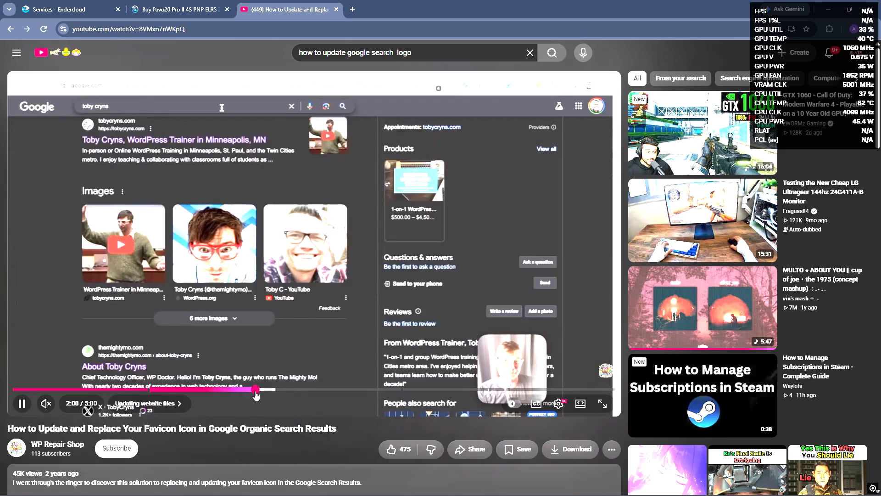
click(257, 391)
click(267, 390)
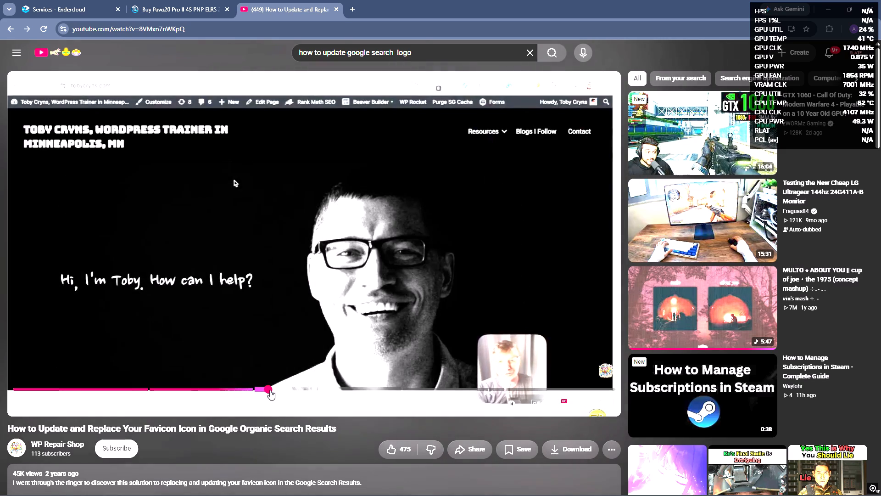
click(279, 390)
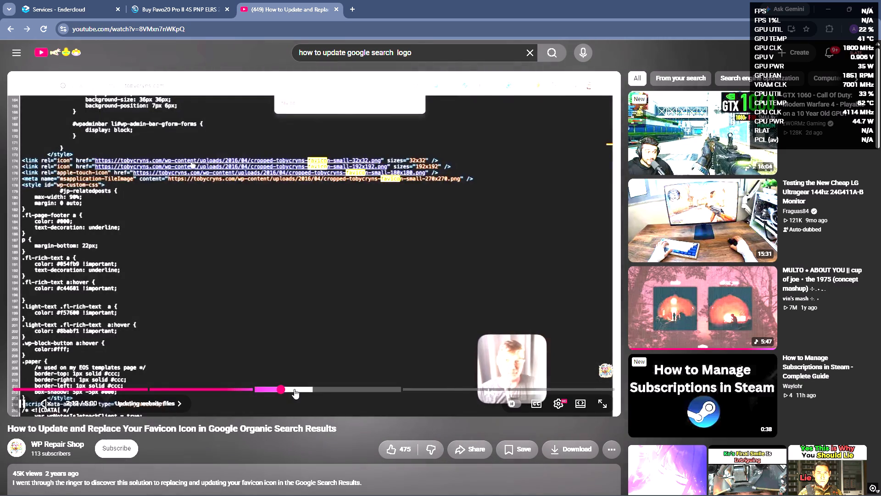
click(248, 285)
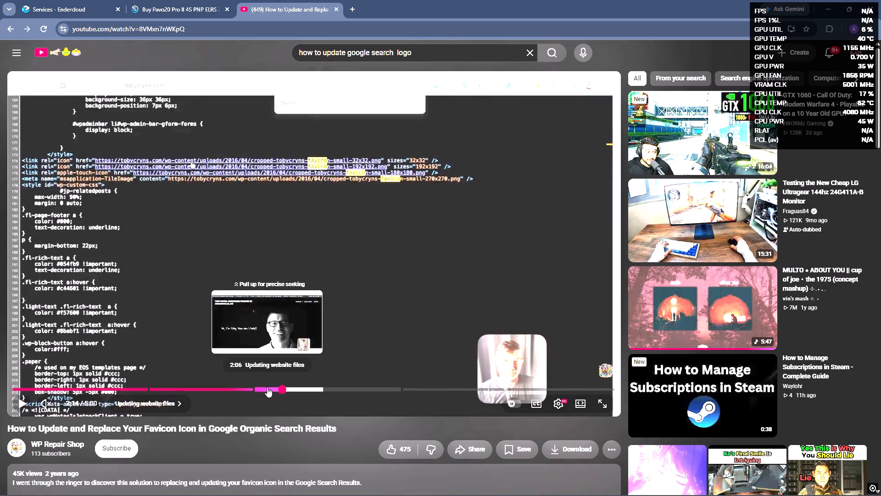
click(267, 387)
click(262, 387)
click(257, 387)
click(235, 259)
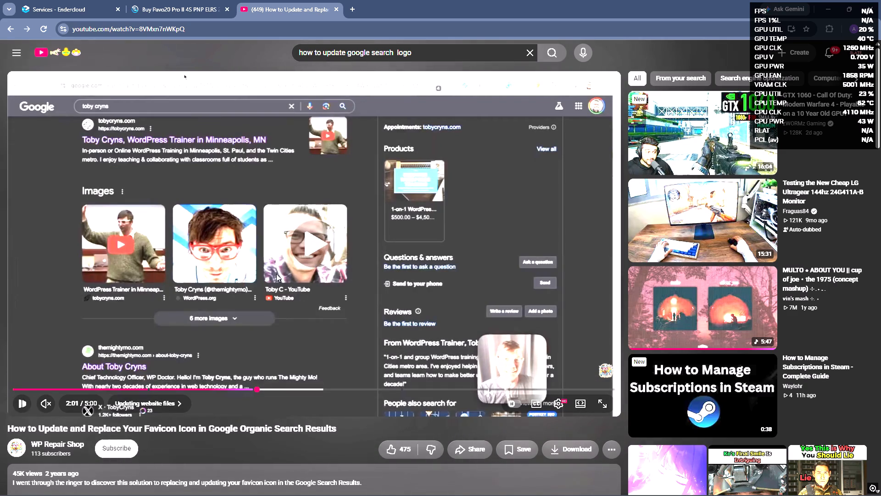
Go from the Pavo20 Pro II product page to the TechTronics DIY home page.
click(157, 7)
right_click(280, 237)
right_drag(51, 235, 56, 235)
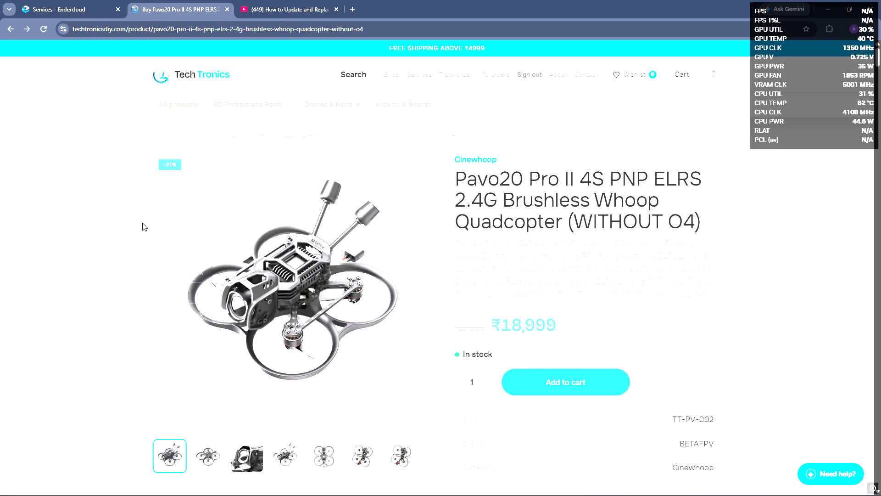
click(209, 57)
click(201, 75)
Return to the favicon video, skim its "Updating website files" chapter, and pause at the page source code showing the icon links.
click(284, 0)
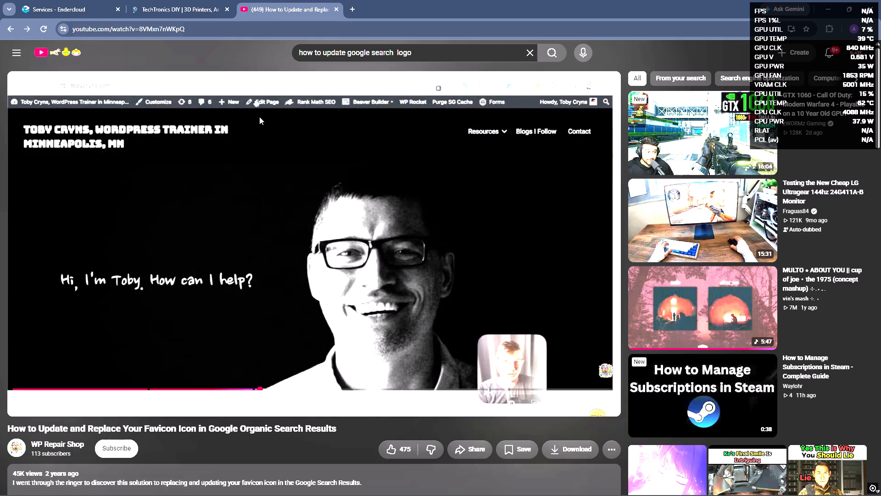
right_click(180, 11)
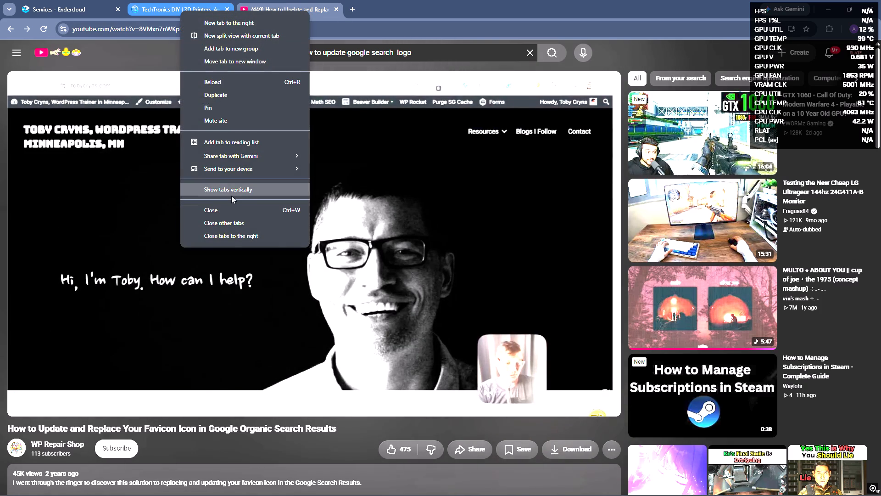
click(298, 0)
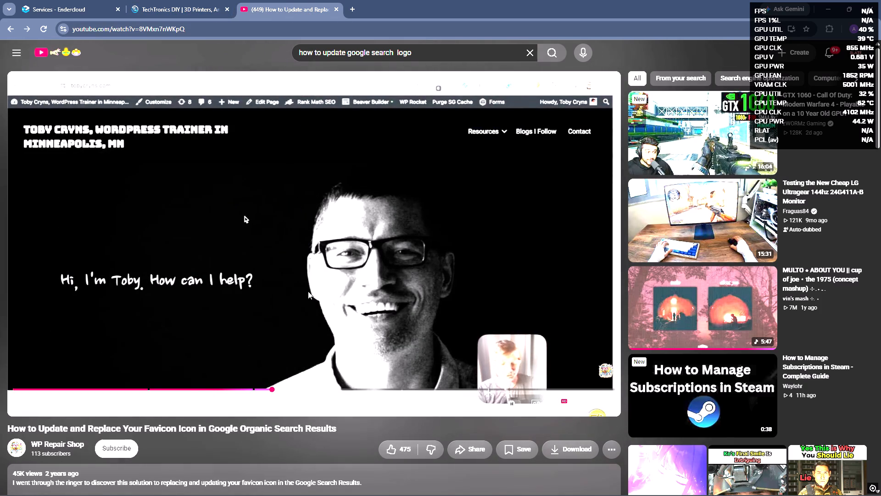
key(Right)
key(Right)
key(Left)
key(Left)
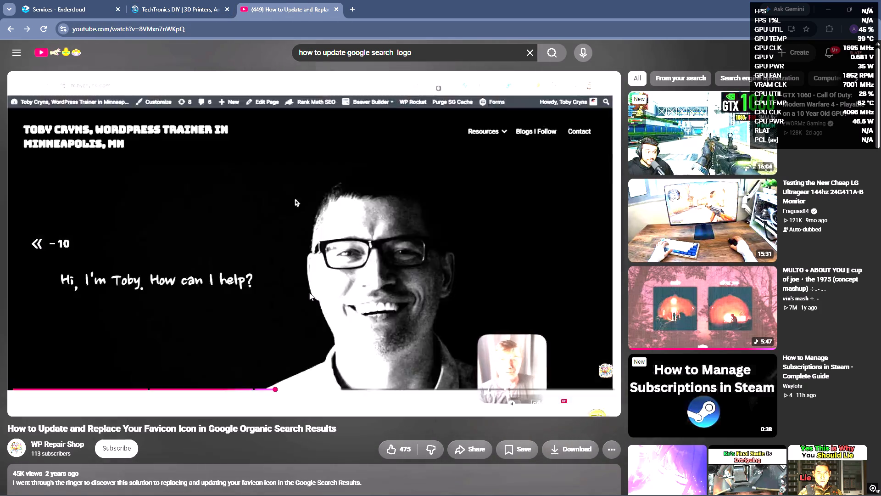
click(299, 242)
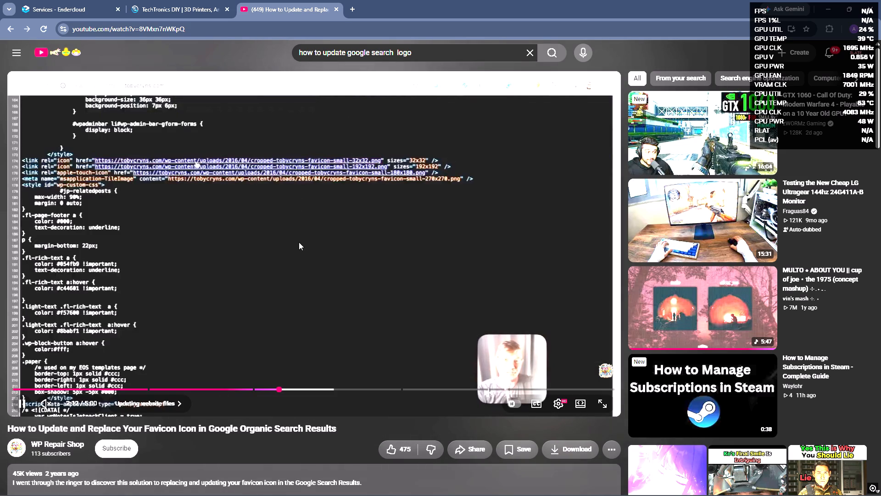
click(158, 0)
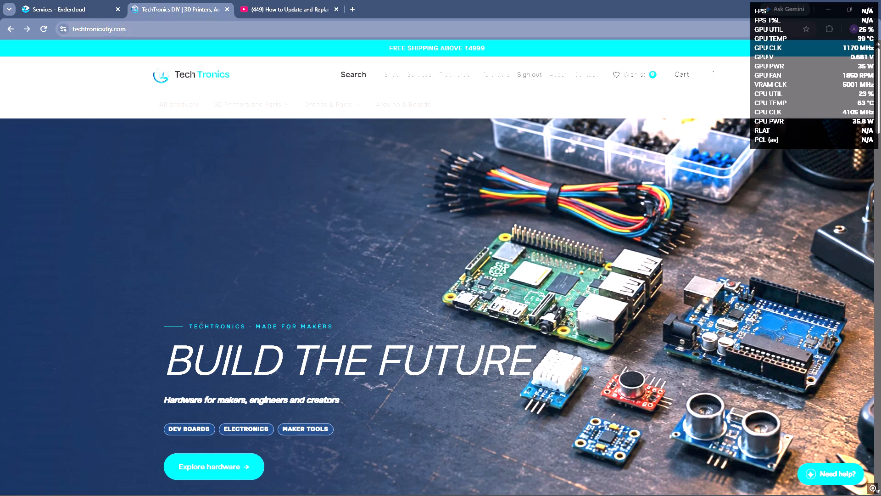
click(77, 29)
key(Left)
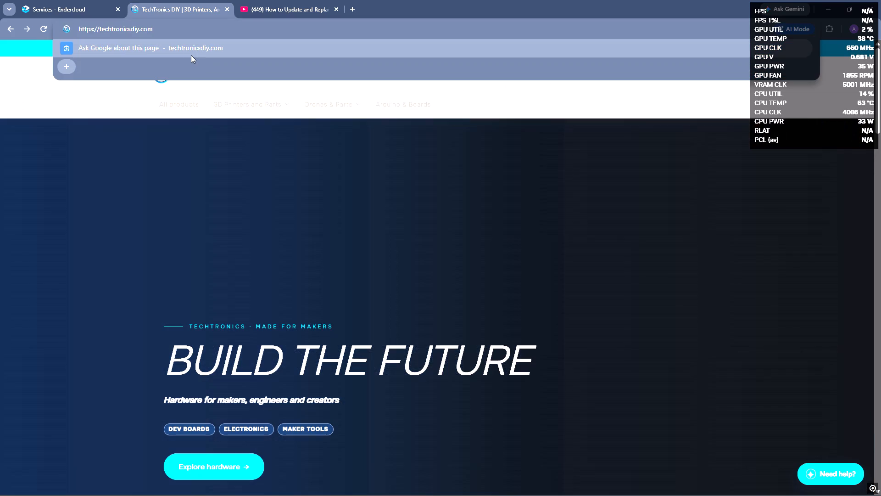
click(280, 0)
click(163, 0)
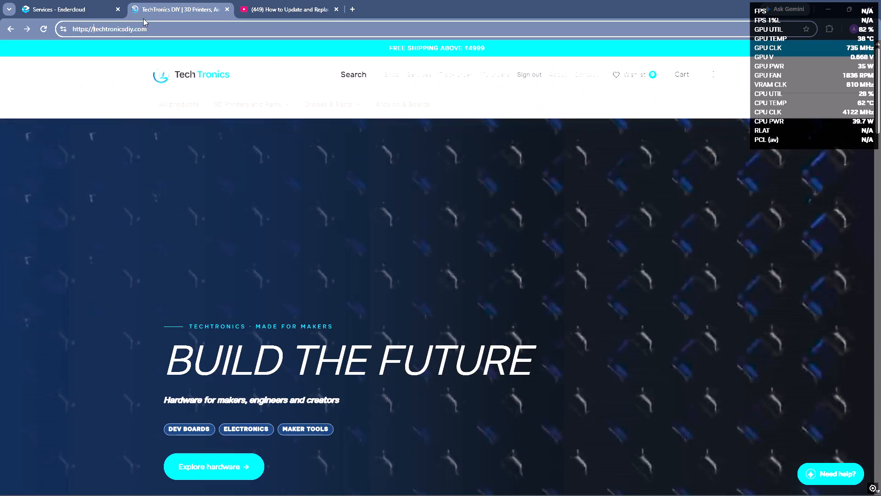
click(73, 28)
text(view)
text(-so)
text(urce:)
click(262, 0)
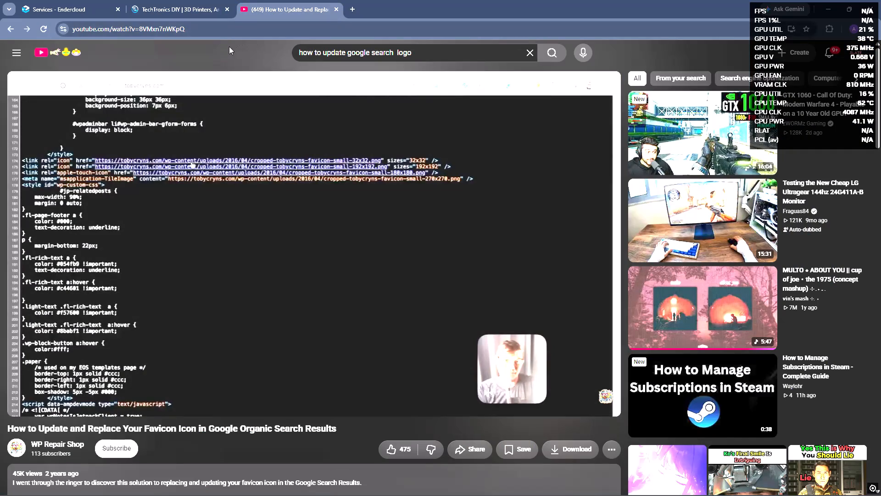
click(204, 0)
key(Return)
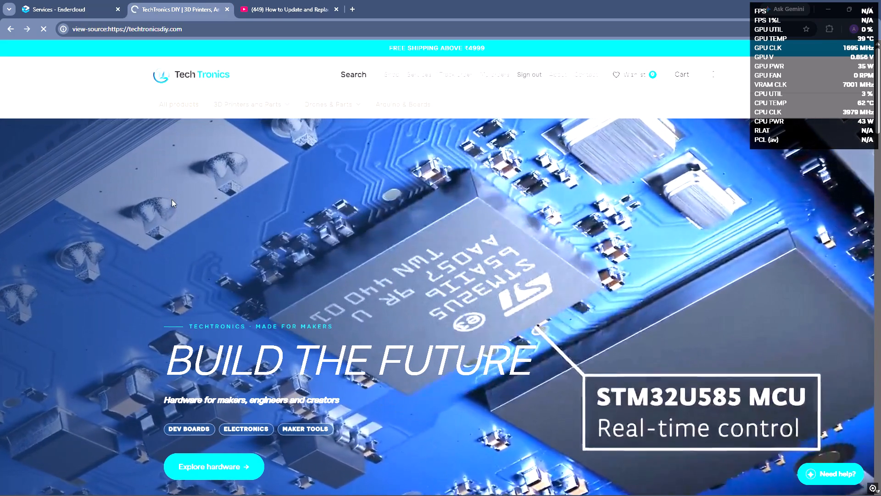
Compare the icon link tags in the TechTronics DIY page source with those shown in the favicon video.
click(300, 0)
click(186, 0)
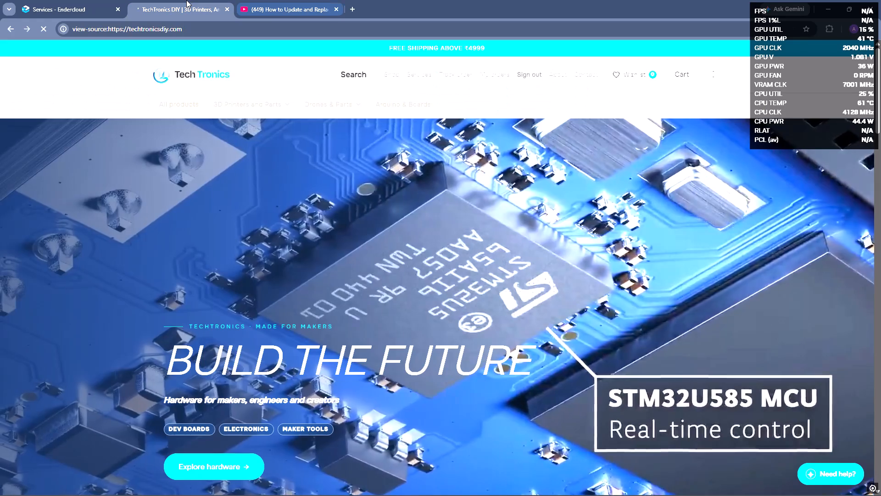
click(271, 0)
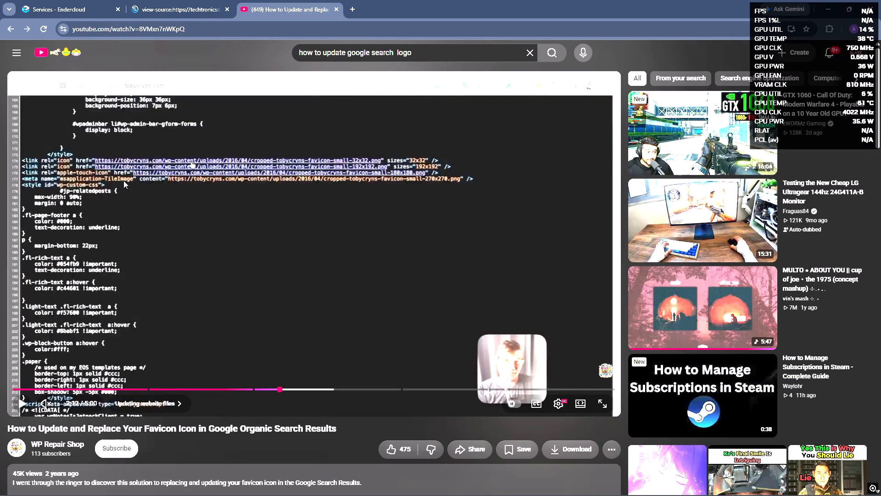
click(143, 0)
scroll(174, 194, down, 1)
scroll(174, 220, up, 2)
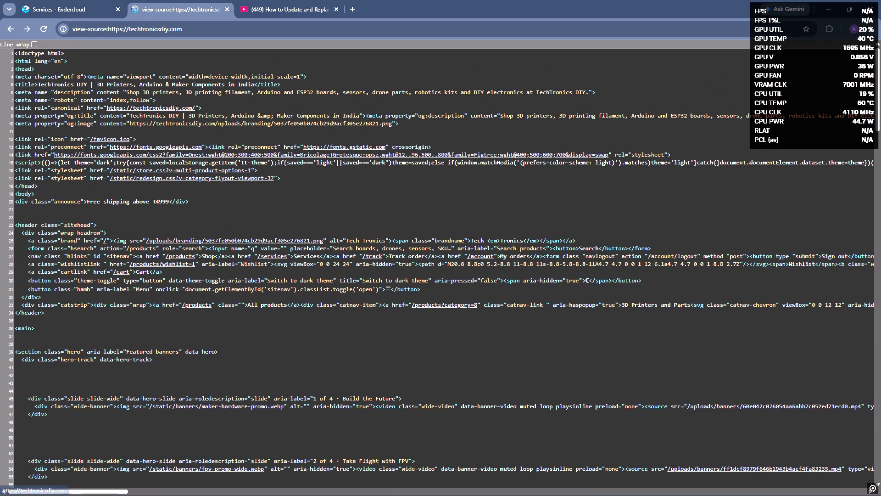
click(258, 0)
click(169, 170)
click(210, 214)
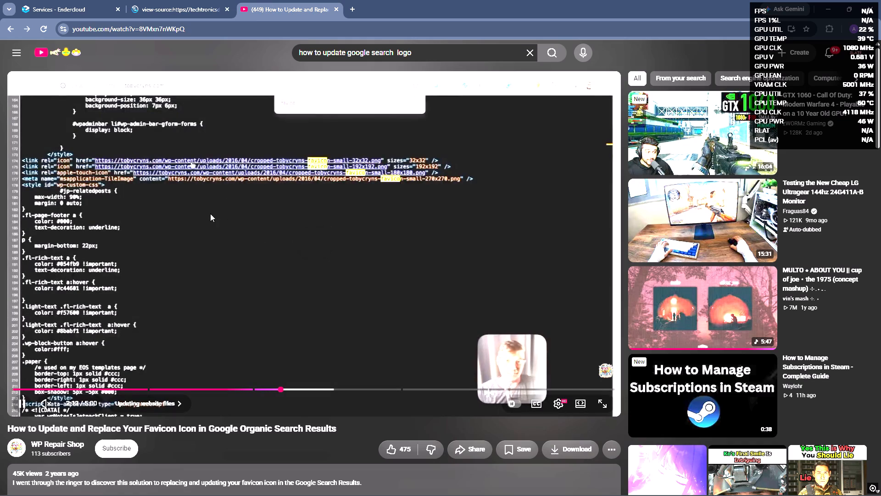
click(172, 0)
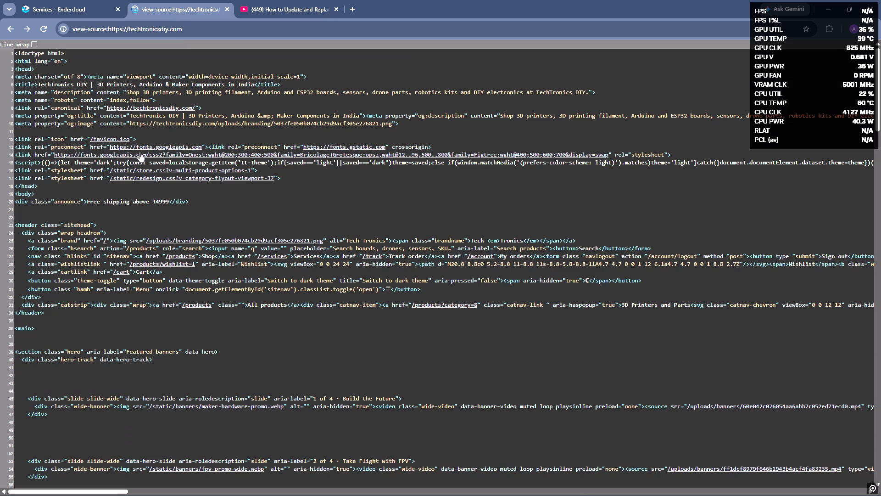
Open the /favicon.ico link from the page source to check the file, and close its tab.
click(102, 139)
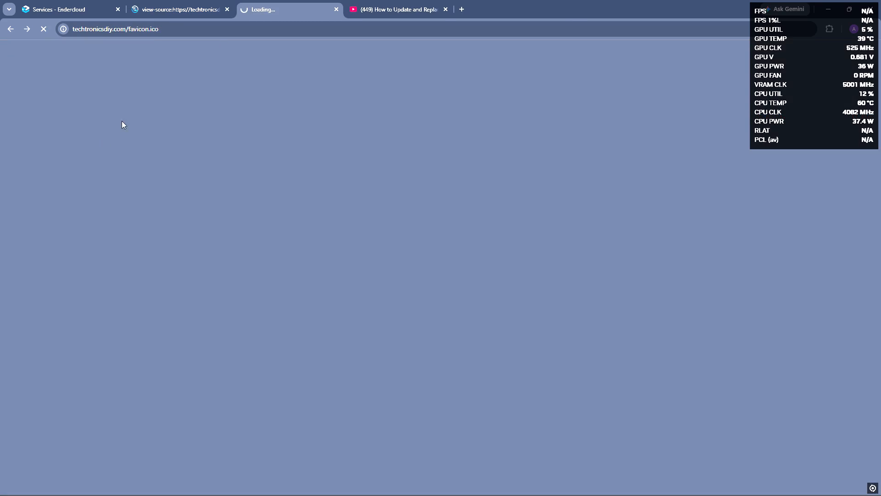
click(337, 8)
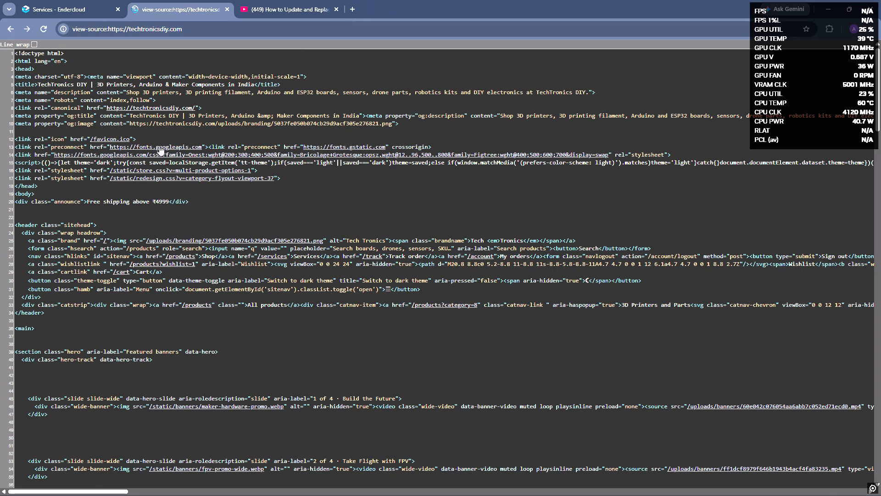
Copy the link address of /favicon.ico from the page source.
right_click(107, 140)
click(103, 127)
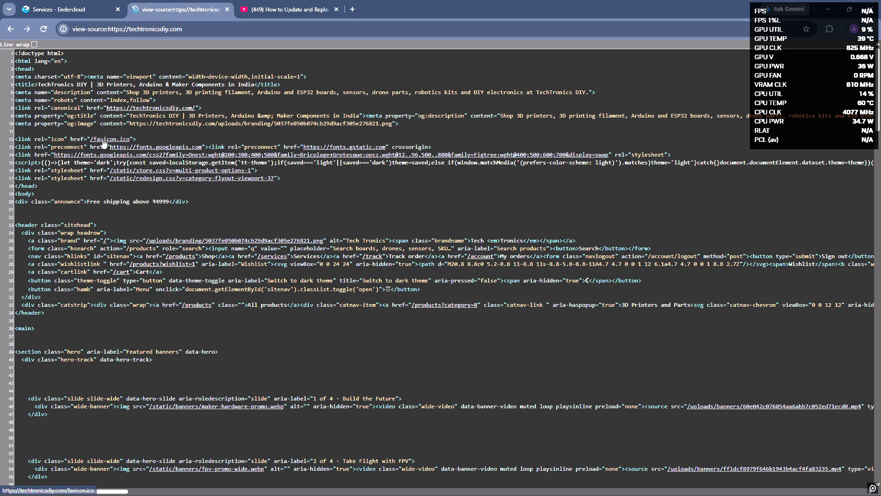
drag(102, 139, 113, 136)
right_click(111, 141)
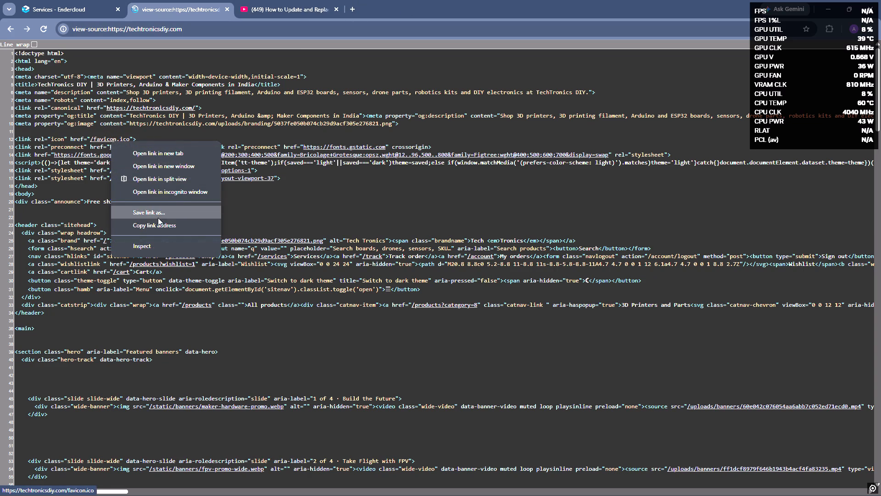
click(158, 225)
Resume the favicon video and replay the part explaining the icon link tags.
click(289, 0)
click(264, 214)
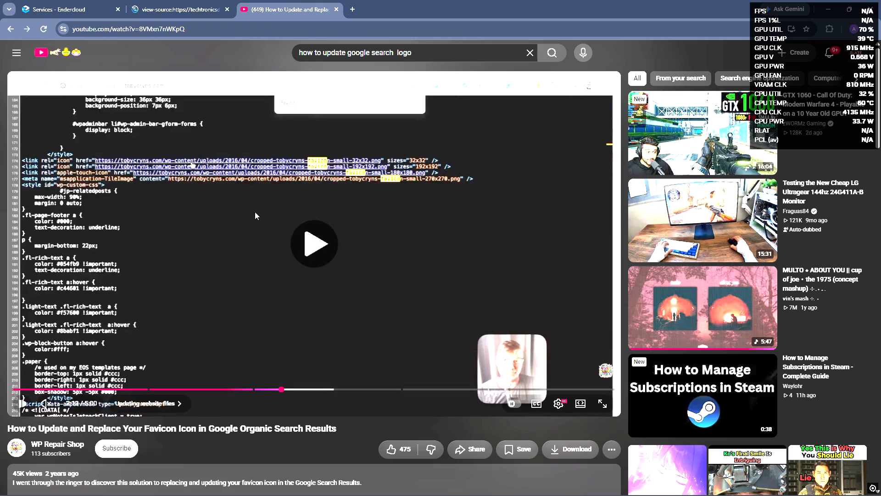
key(Right)
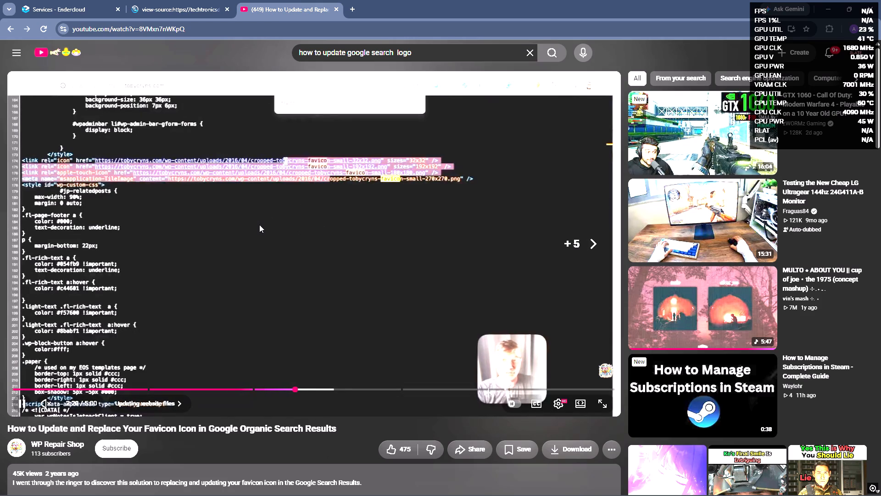
key(Right)
key(Left)
key(Left)
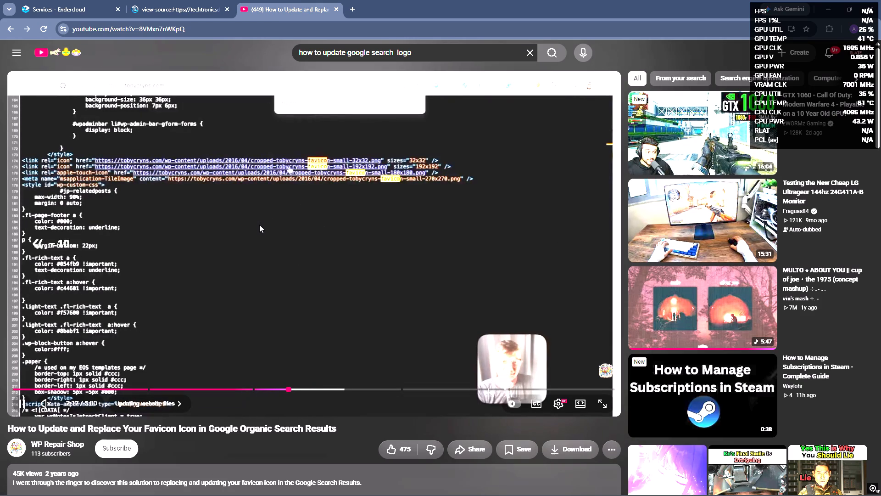
key(Left)
Unmute the favicon video and raise its volume.
click(51, 408)
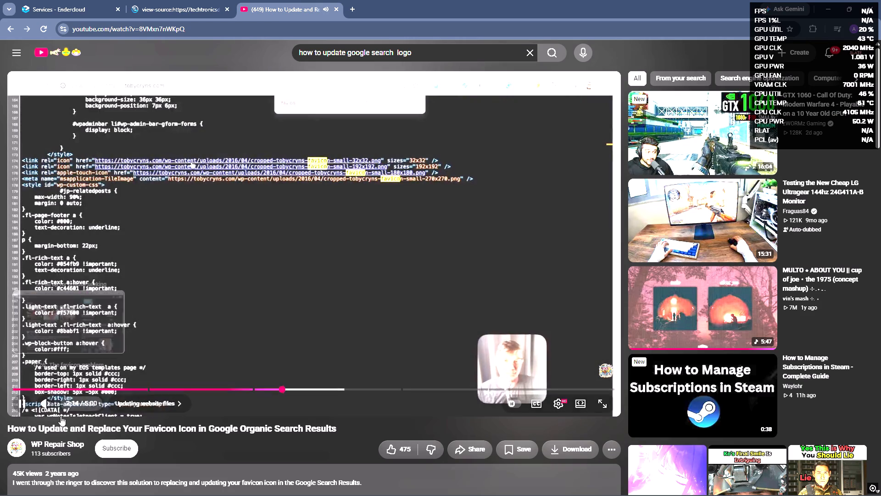
drag(62, 403, 73, 403)
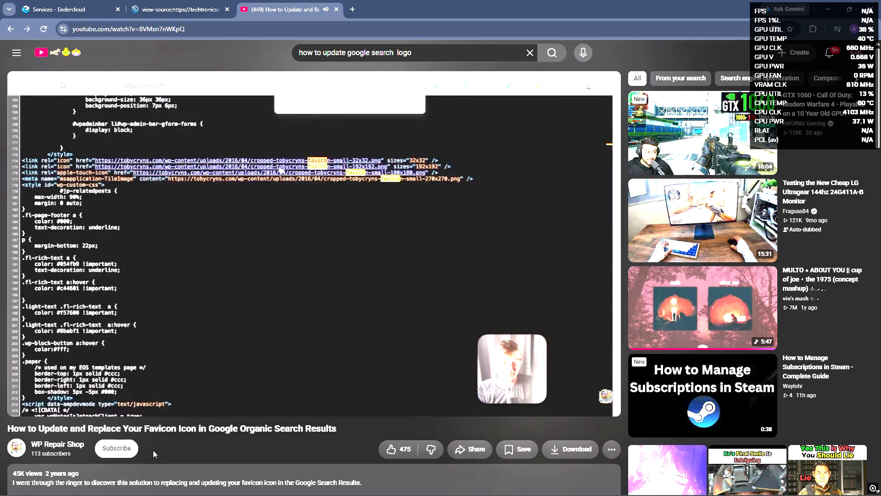
Examine the TechTronics DIY page source, opening the header's branding logo PNG to check it and closing its tab.
click(160, 0)
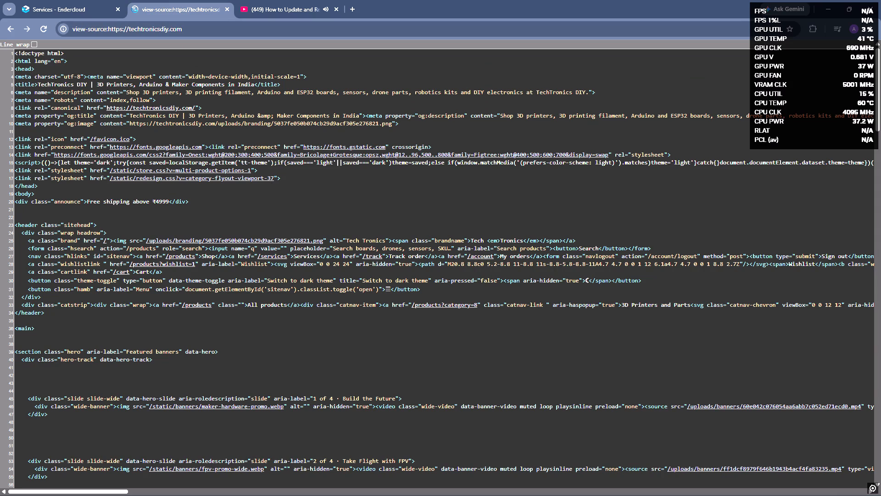
scroll(202, 146, down, 1)
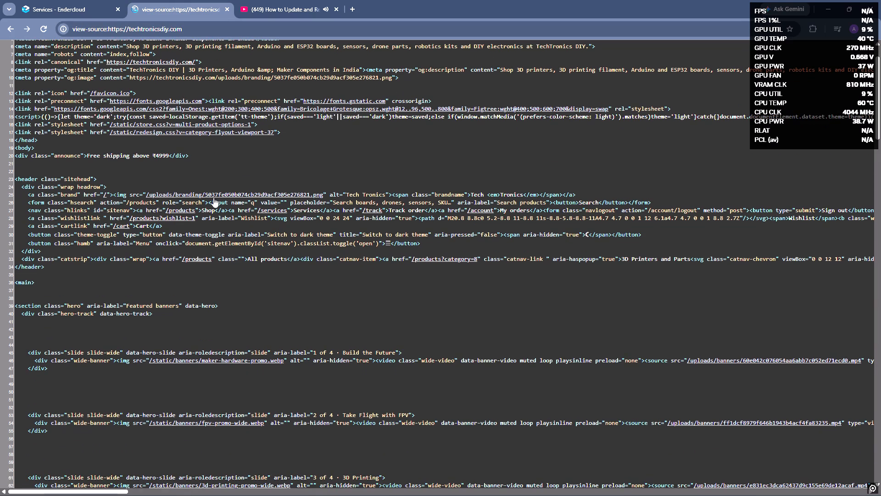
click(230, 193)
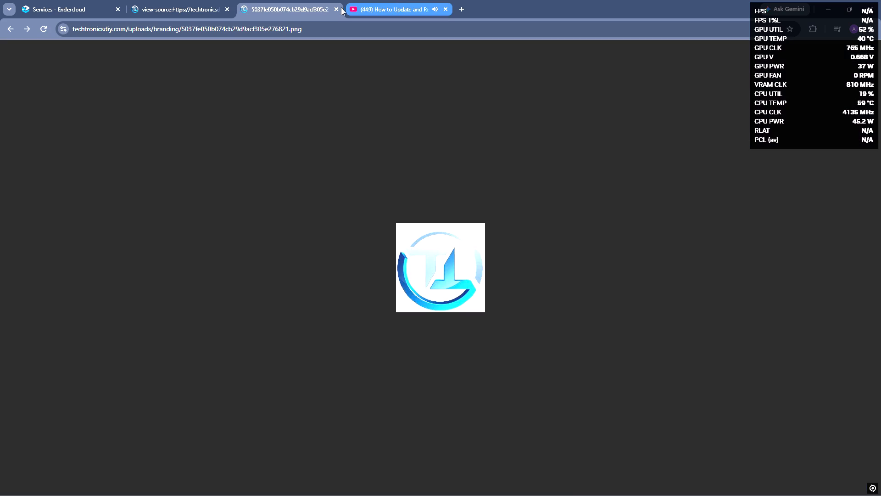
click(338, 7)
scroll(294, 242, down, 2)
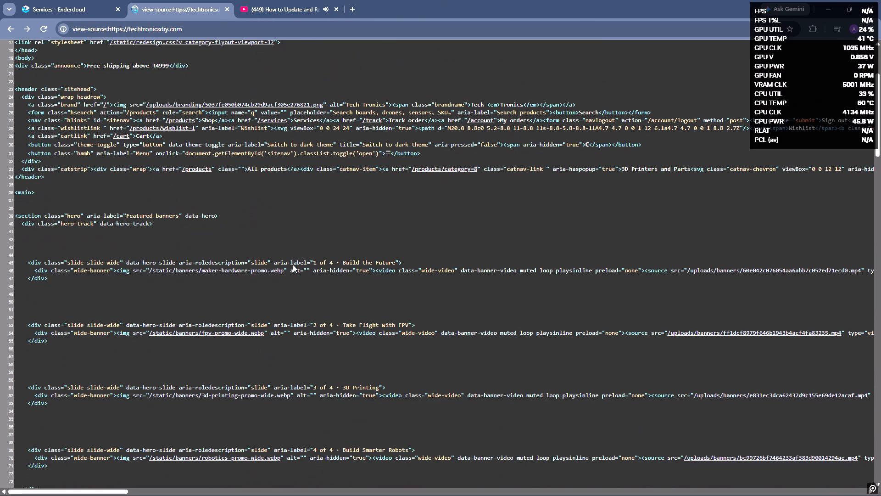
scroll(293, 265, up, 4)
Return to the favicon video and skip ahead to its "Redirecting and testing" chapter.
click(253, 0)
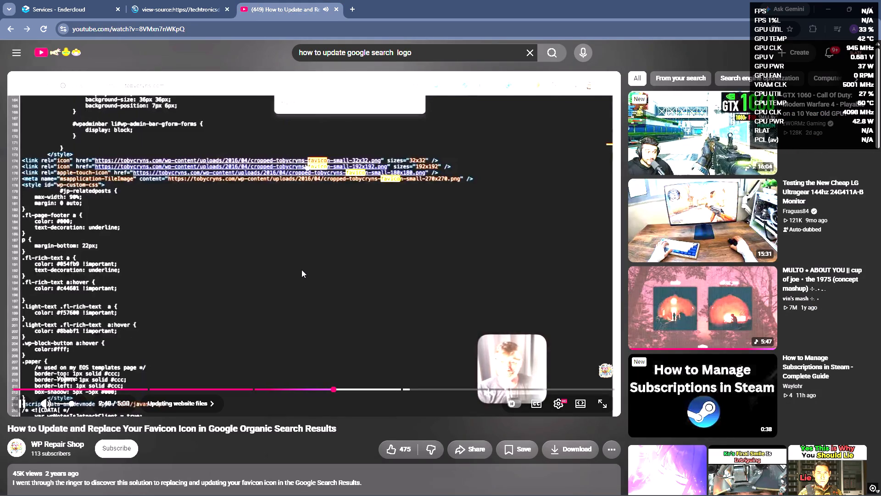
key(Right)
key(Right)
key(Right)
key(Right)
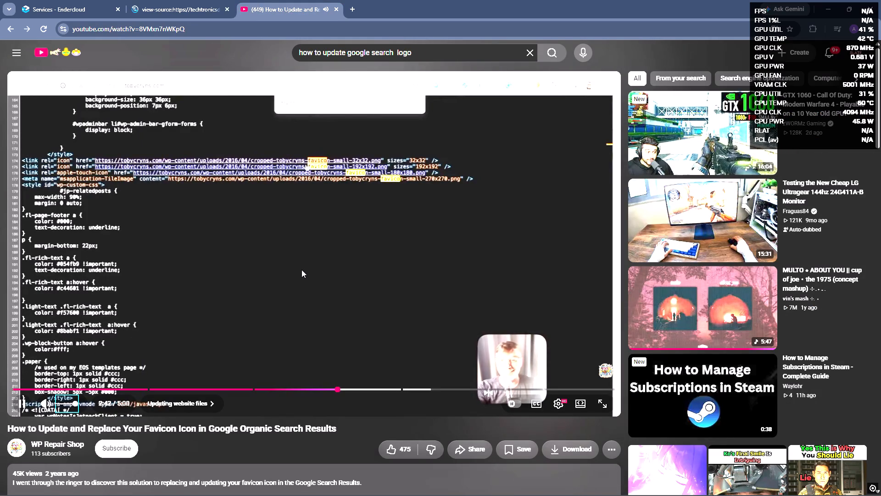
key(Right)
key(Right)
click(268, 254)
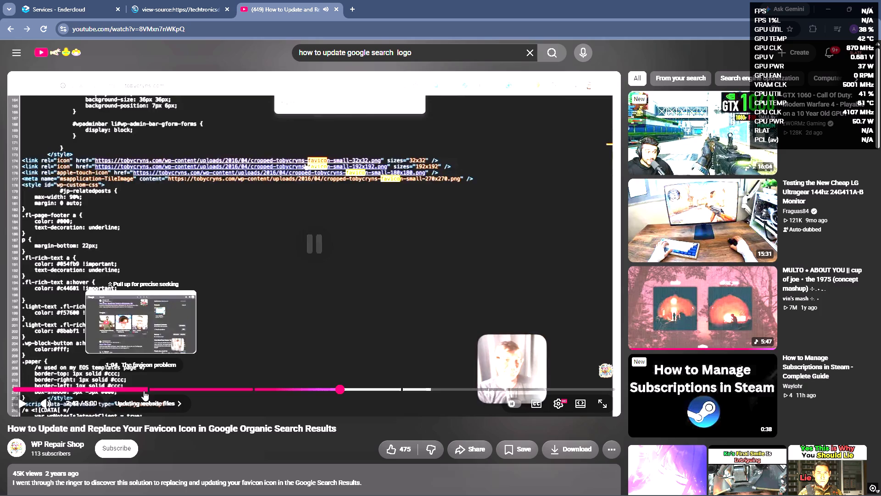
click(350, 320)
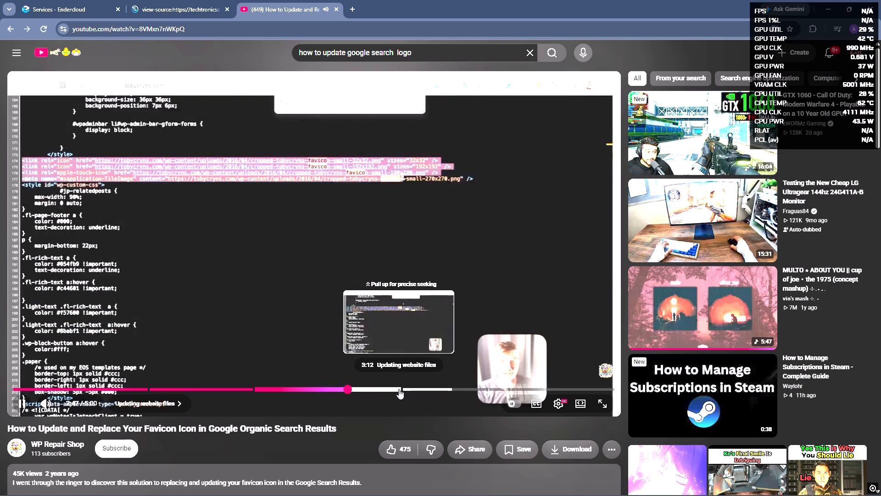
click(376, 388)
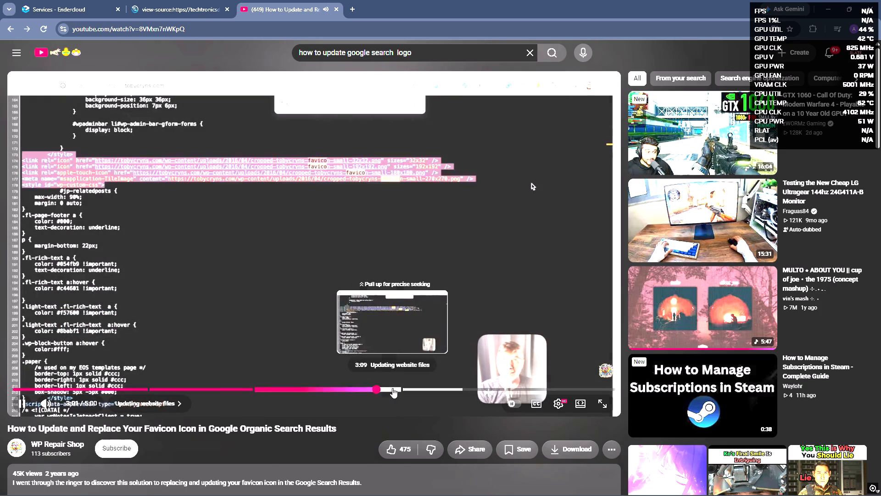
click(392, 388)
click(403, 388)
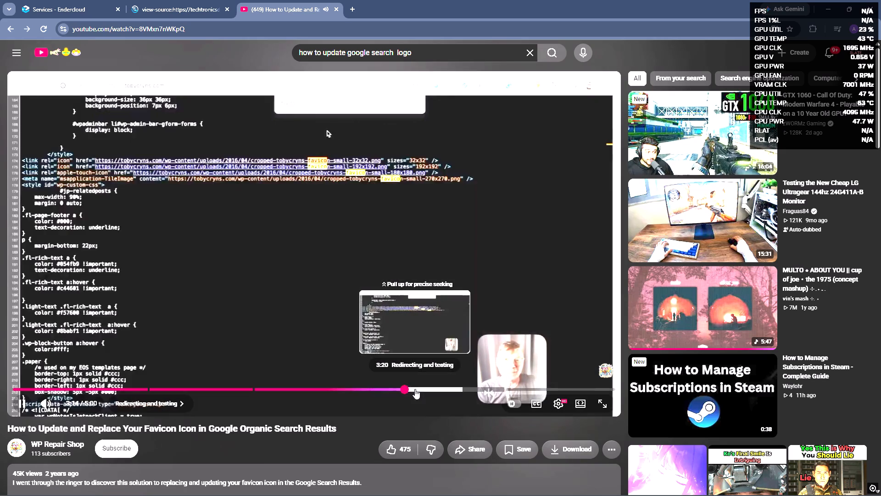
Skip ahead through the favicon video to its "Forcing a Google update" chapter, watch its opening and pause.
key(Right)
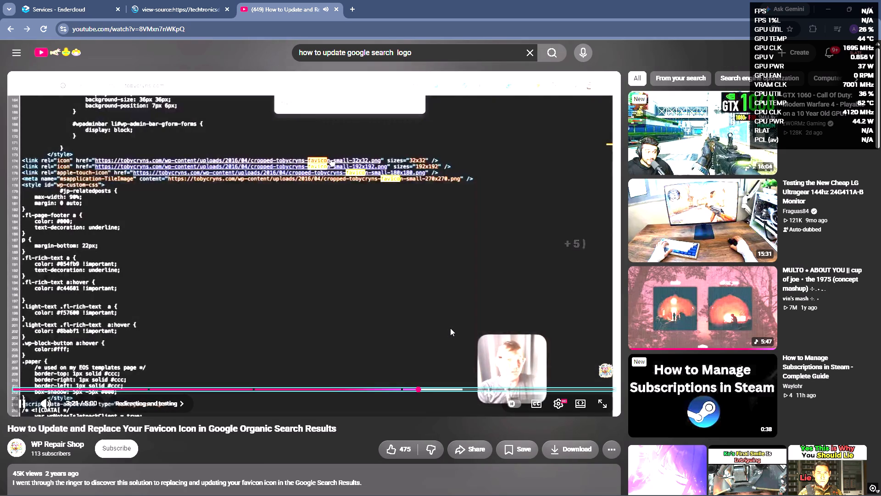
key(Right)
key(Right)
key(Right)
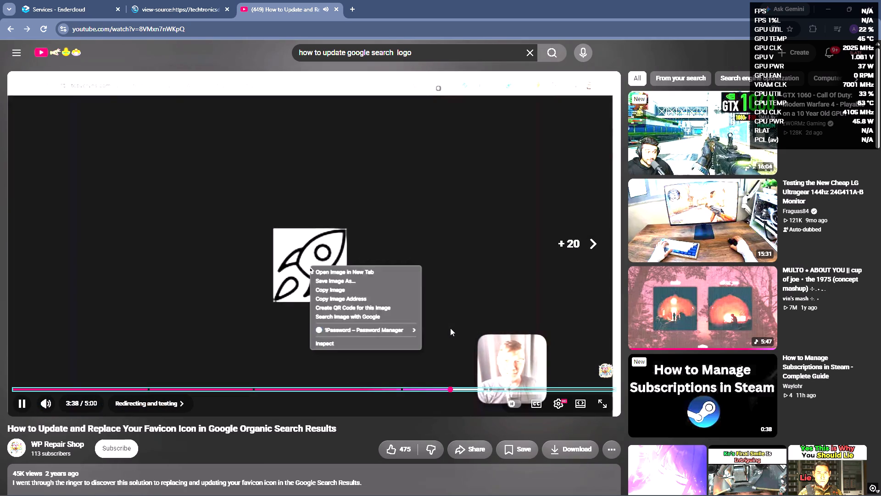
key(Right)
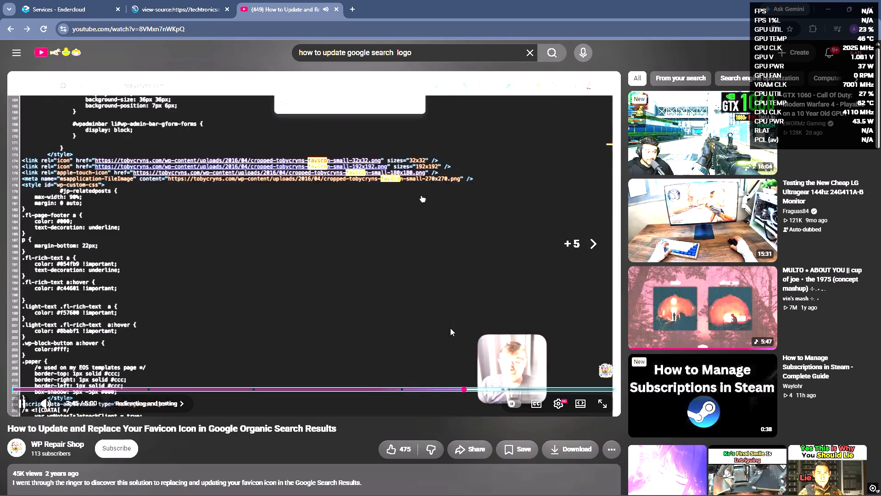
key(Right)
key(Right)
key(Right)
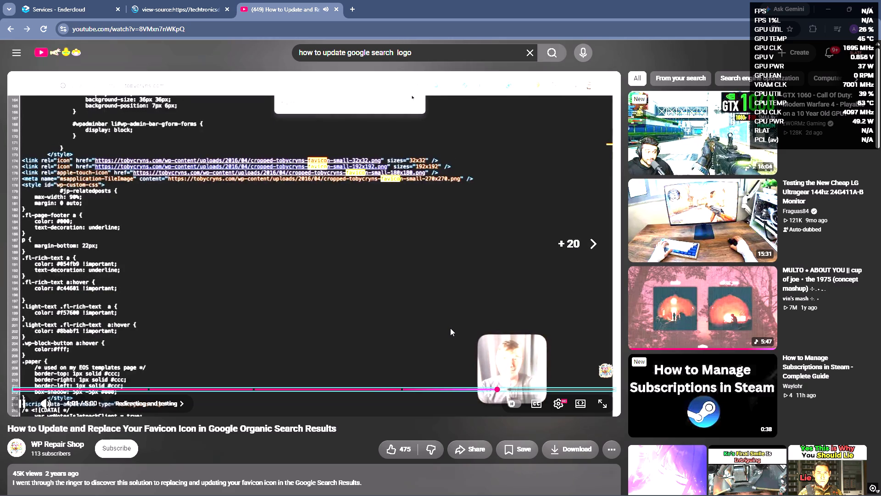
key(Right)
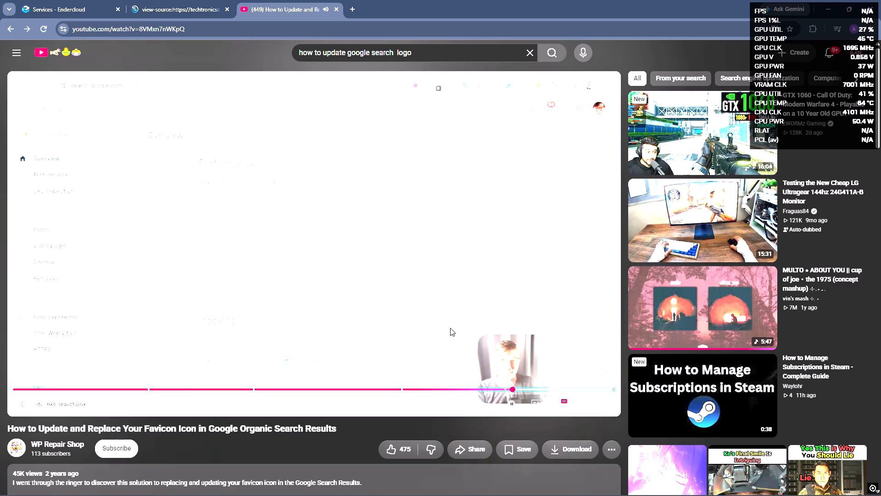
key(Right)
key(Right)
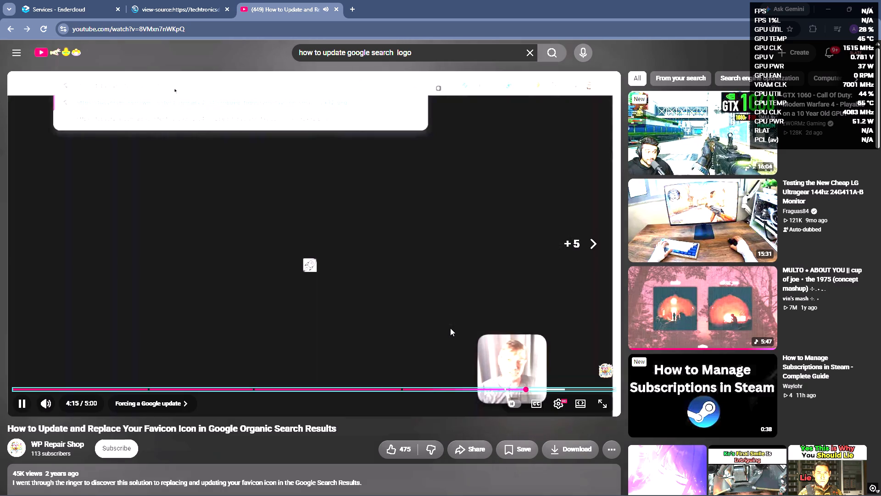
key(Left)
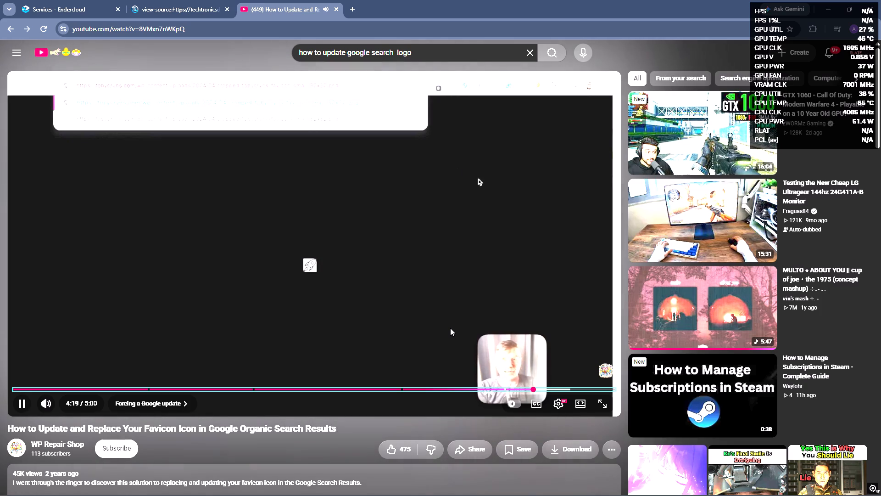
click(448, 328)
click(205, 0)
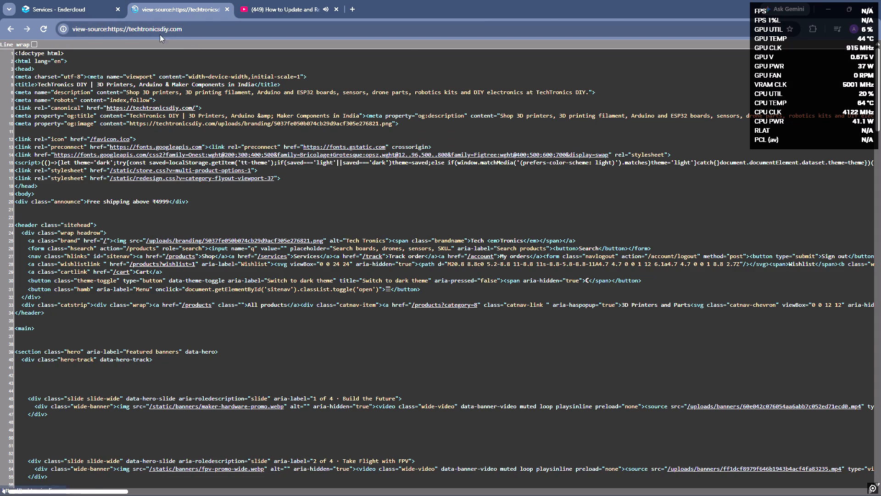
click(200, 26)
key(ctrl+v)
key(ctrl+a)
key(ctrl+v)
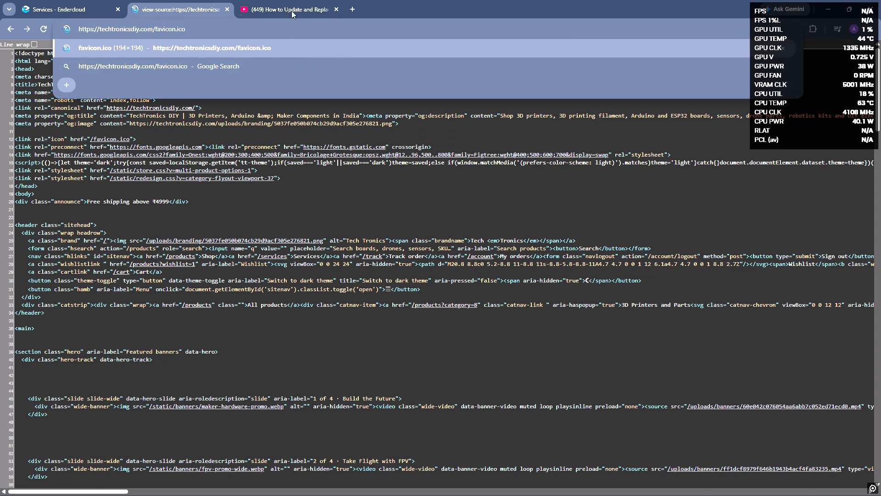
click(292, 0)
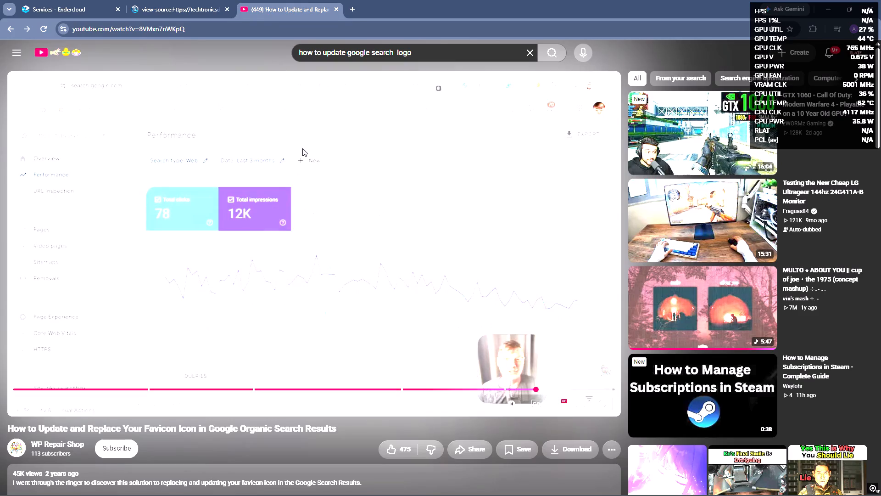
Search Google for "google index" in a new tab and open the Google Search Console result.
click(353, 7)
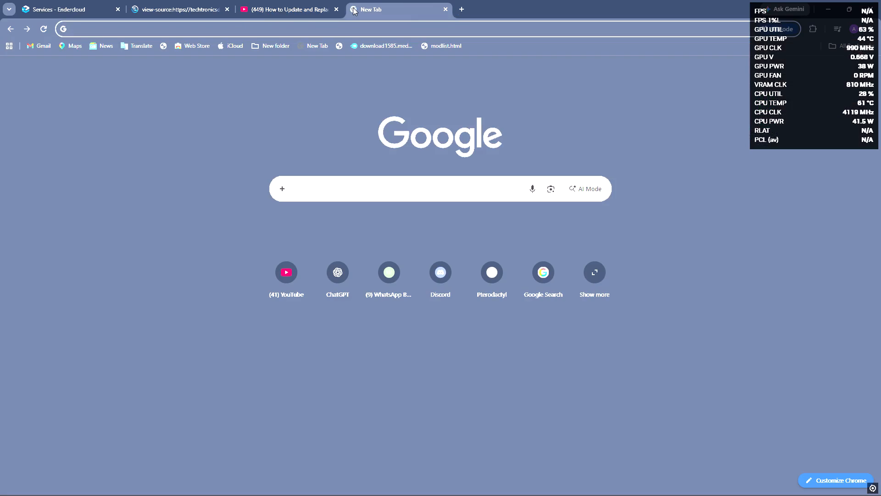
text(google)
key(Down)
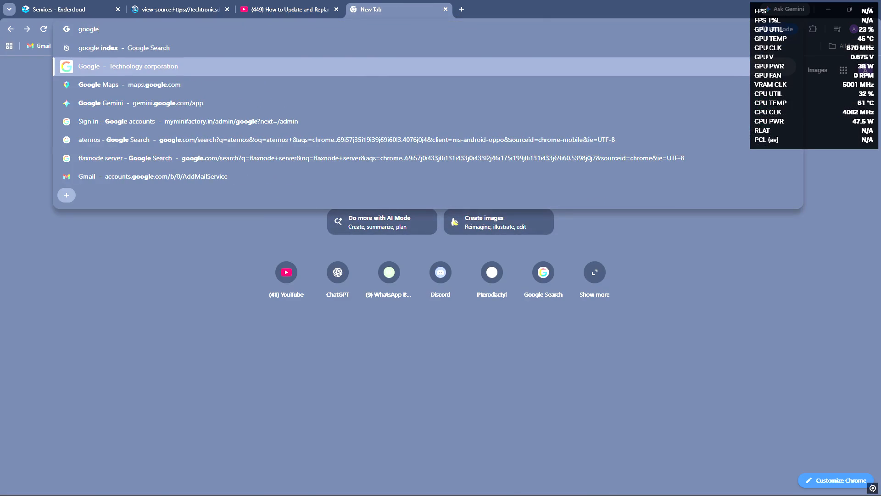
key(Up)
key(Return)
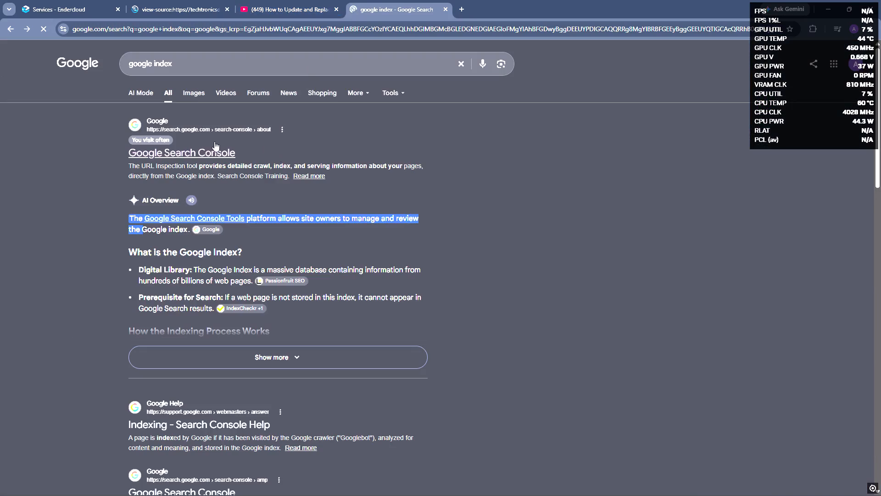
click(214, 141)
Replay the video's part about submitting the favicon address for inspection in Search Console, then pause it.
click(252, 0)
click(254, 185)
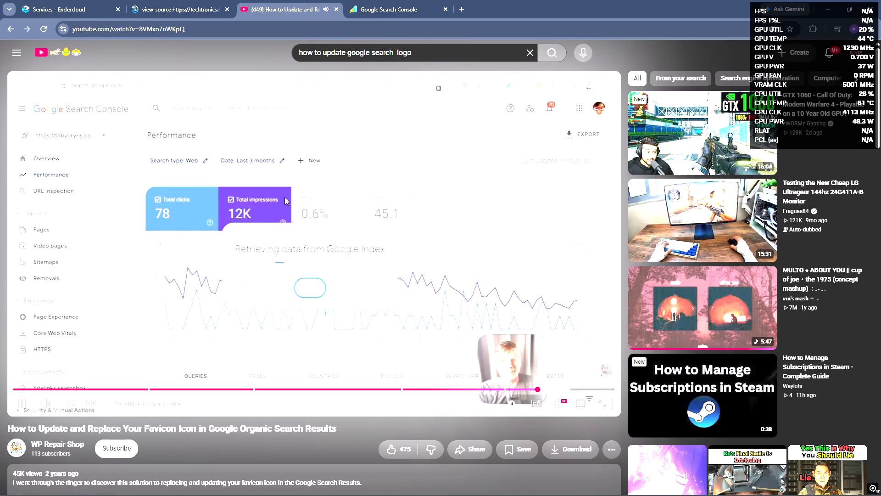
key(Left)
click(284, 194)
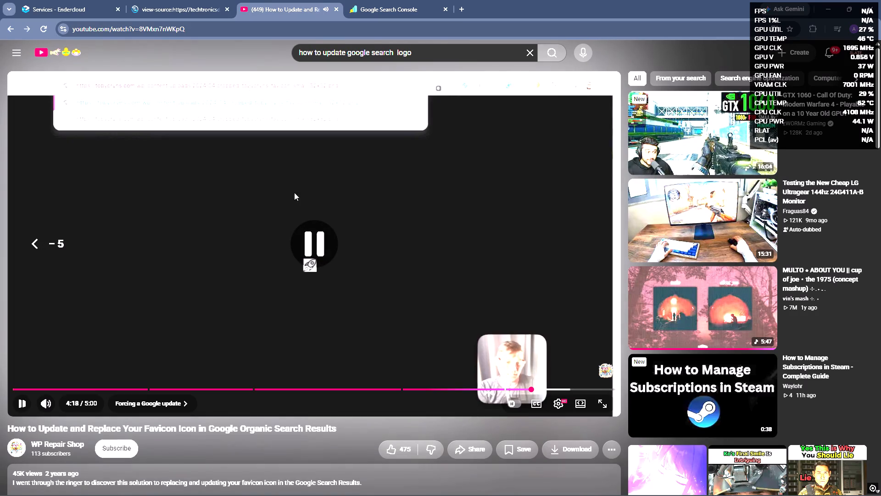
click(357, 217)
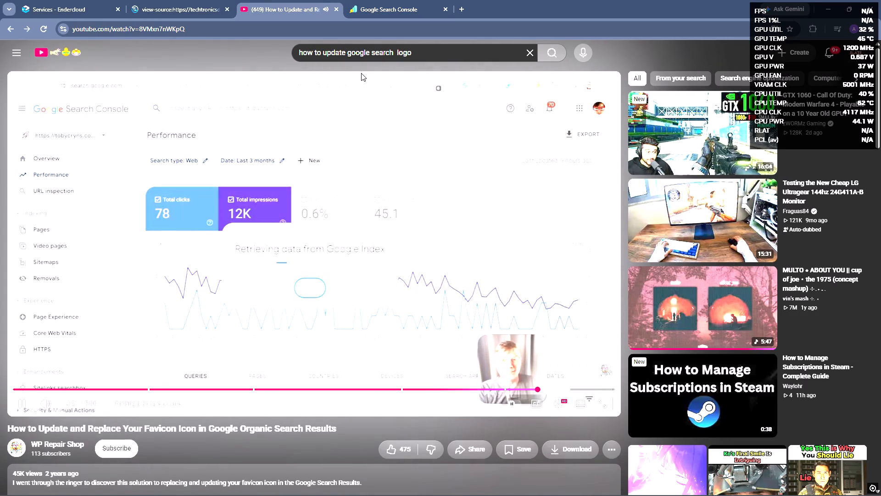
click(375, 120)
click(407, 0)
click(197, 291)
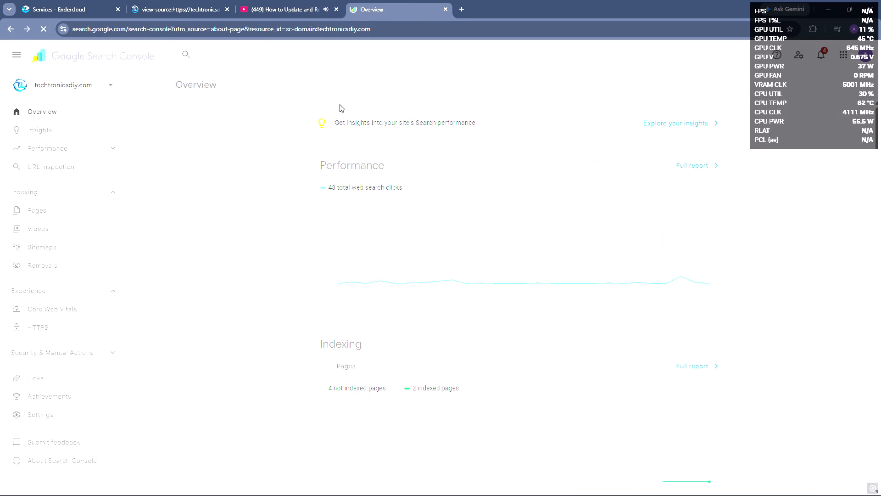
click(301, 55)
key(ctrl+v)
key(Return)
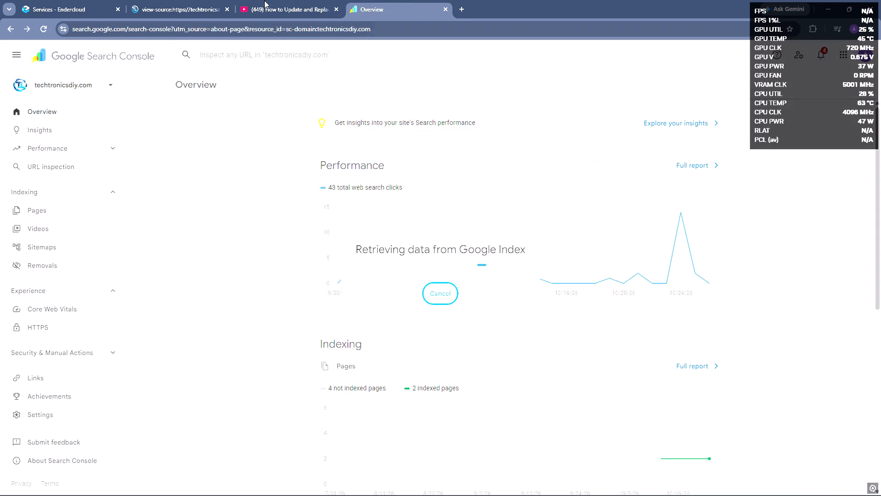
Continue watching the favicon video's URL inspection explanation, comparing it with the Search Console inspection page.
click(263, 0)
click(310, 219)
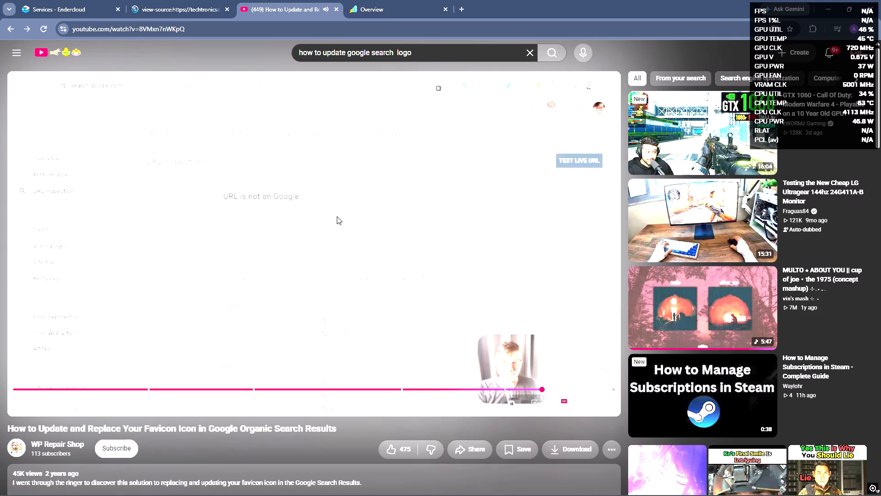
click(375, 0)
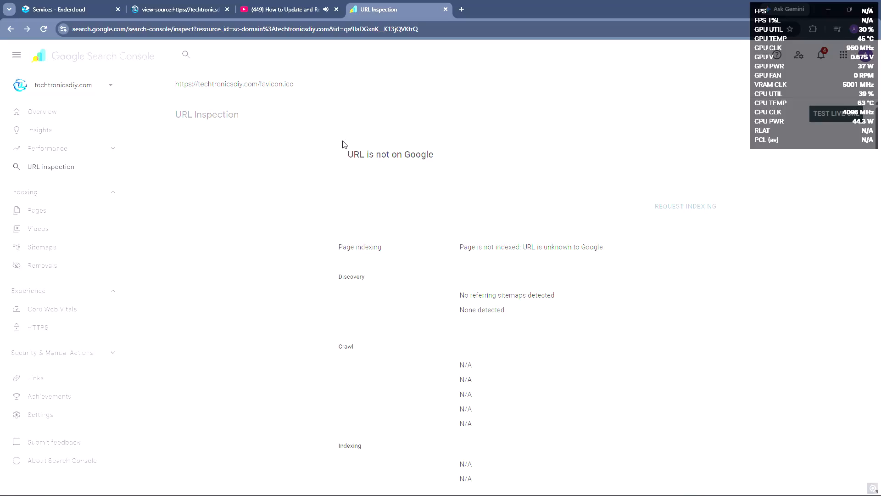
click(293, 0)
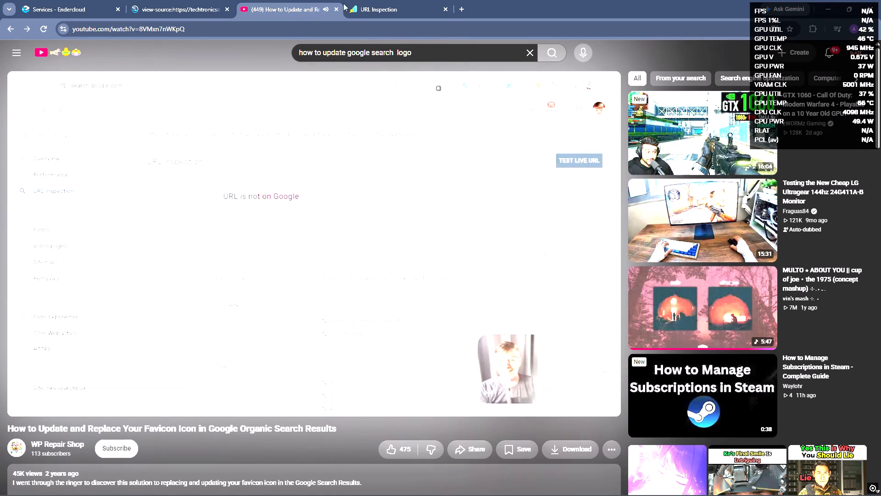
Request indexing of the inspected favicon URL, following the video while it processes, and dismiss the resulting dialog.
click(390, 0)
click(671, 204)
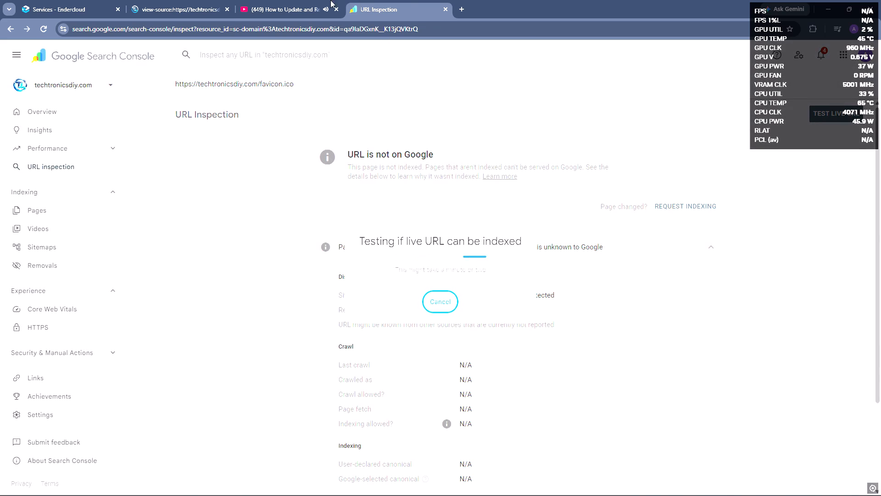
click(297, 0)
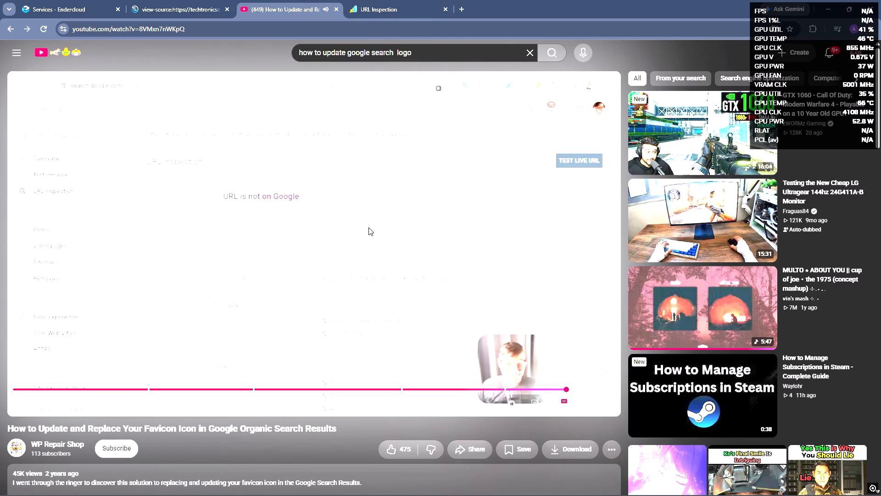
click(395, 0)
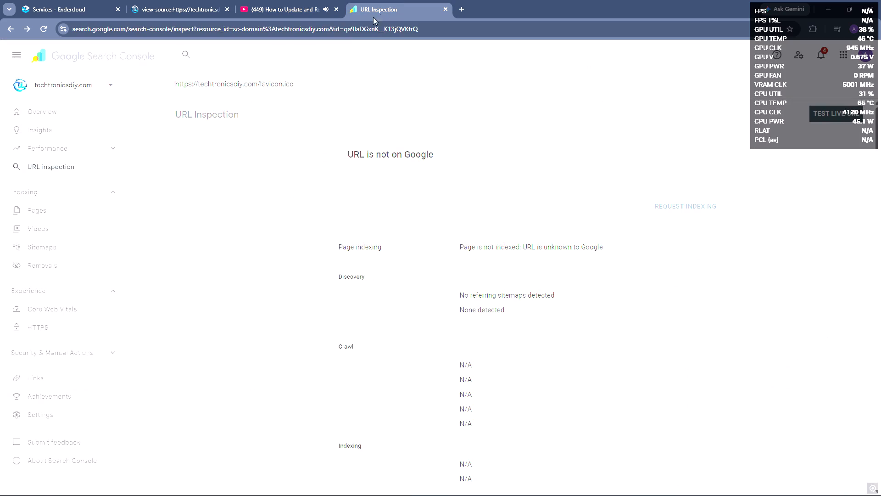
click(296, 0)
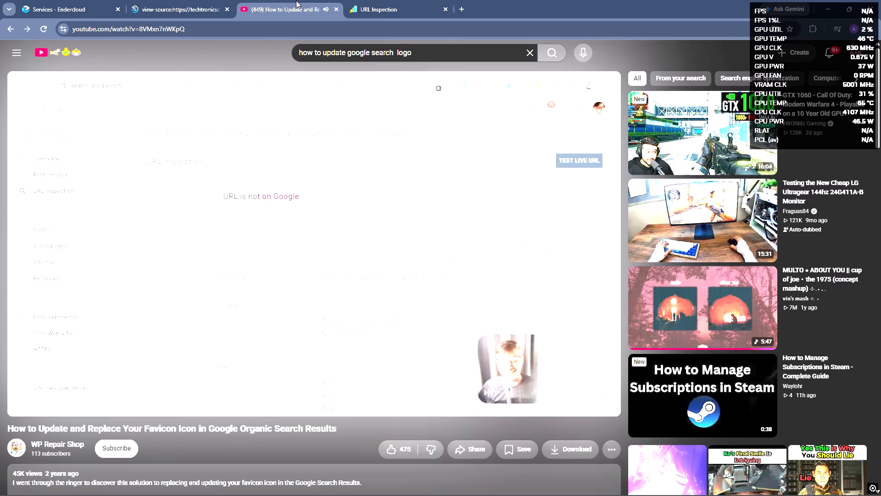
click(397, 0)
click(542, 300)
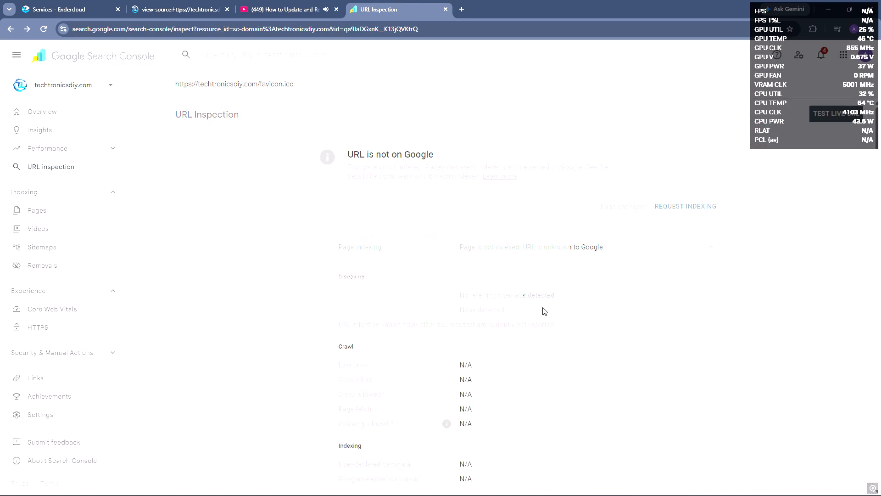
Check the video again and run a live URL test on the inspected favicon address.
click(307, 0)
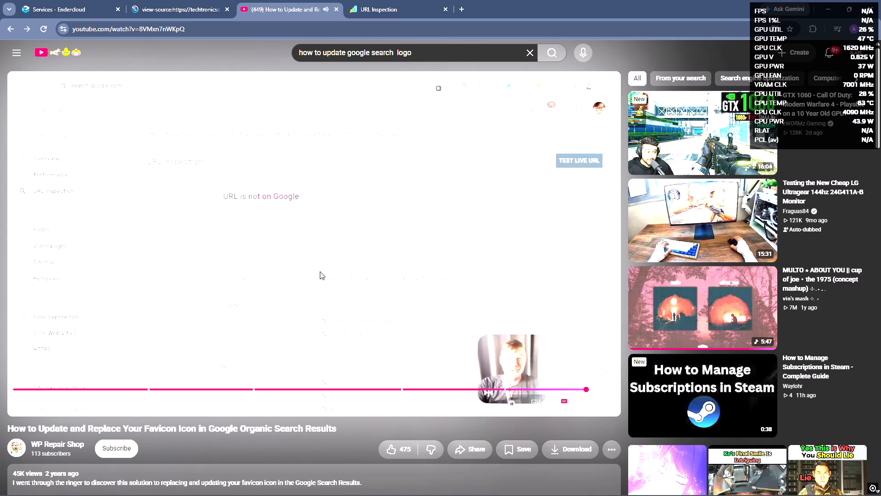
click(402, 0)
click(822, 114)
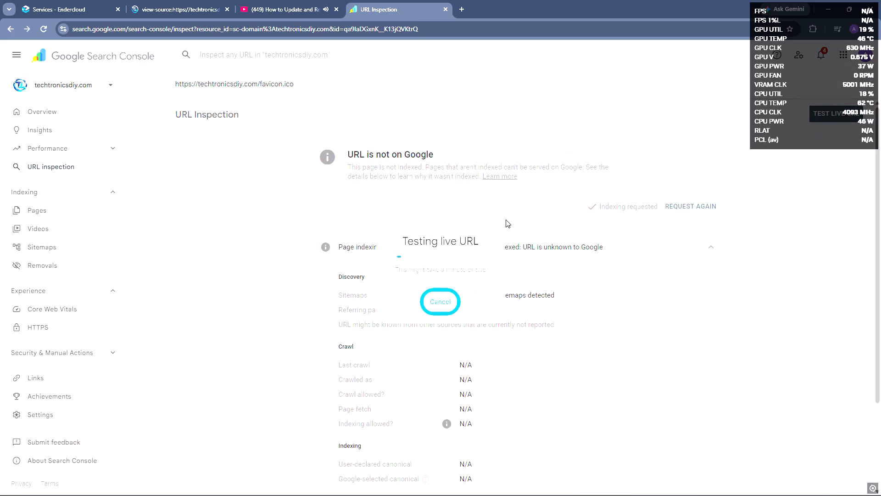
click(274, 0)
click(385, 0)
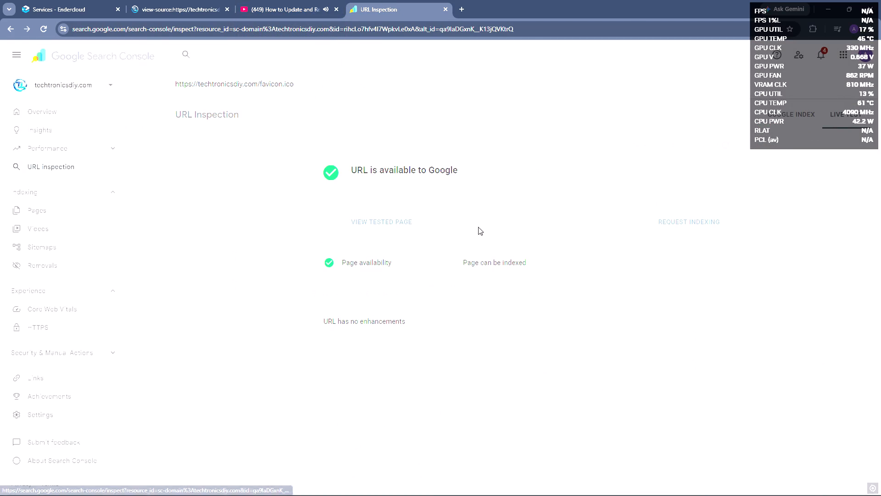
View the tested page for the favicon URL and examine its available detail views, including the screenshot.
click(395, 217)
click(743, 136)
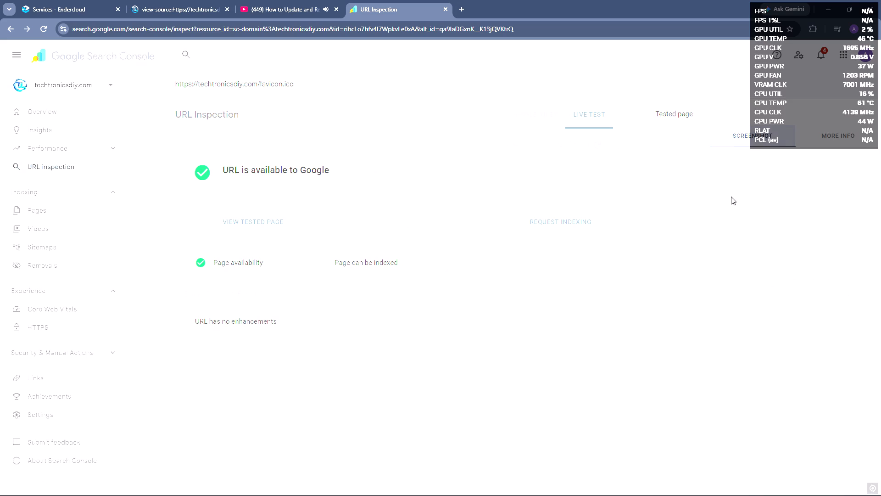
click(794, 136)
click(817, 135)
click(751, 141)
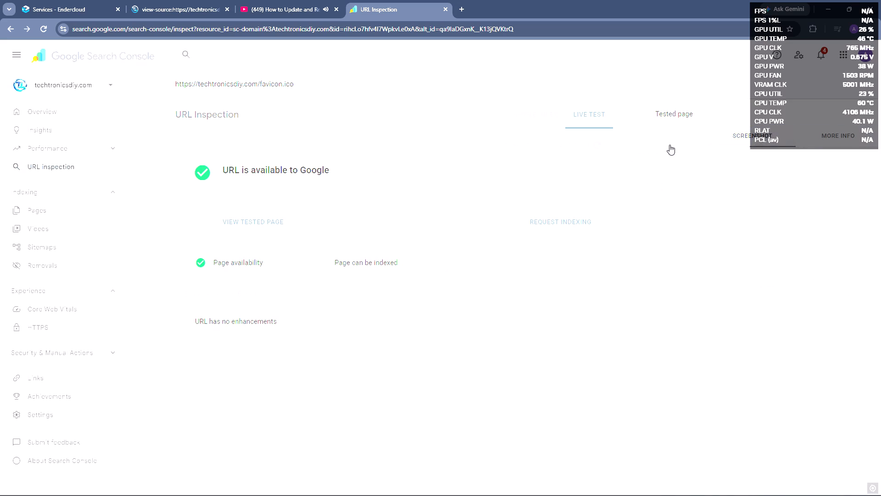
click(669, 145)
click(740, 144)
click(555, 366)
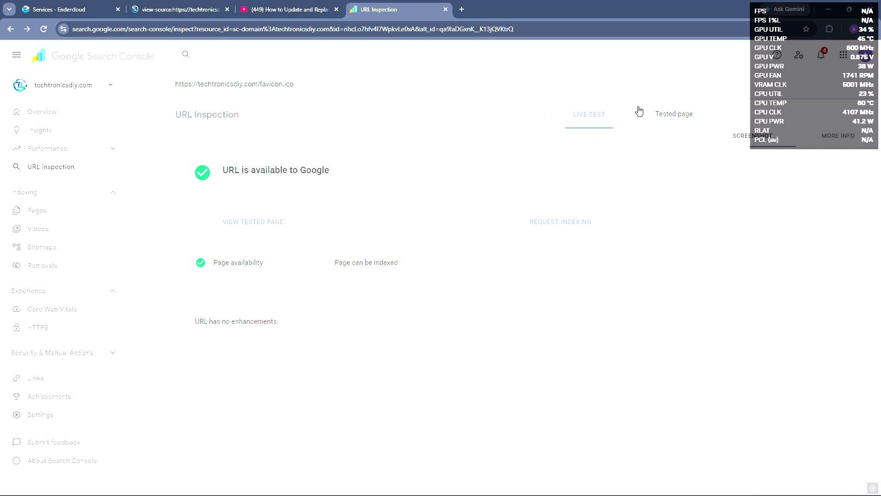
click(638, 106)
Return to the favicon video and read its viewers' comments.
click(294, 0)
click(359, 147)
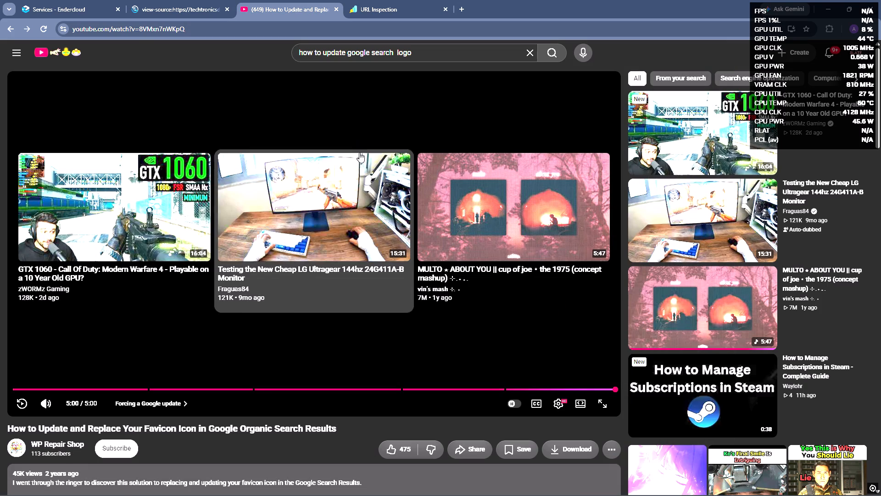
scroll(305, 331, down, 6)
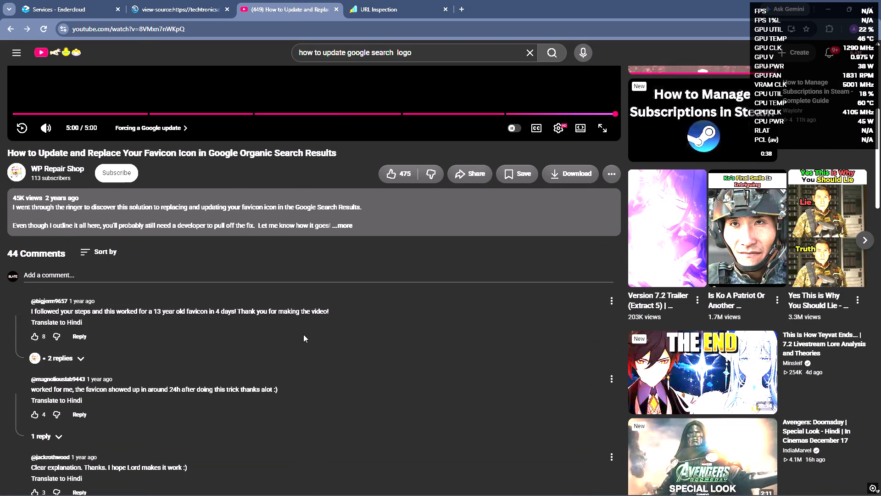
scroll(303, 334, down, 1)
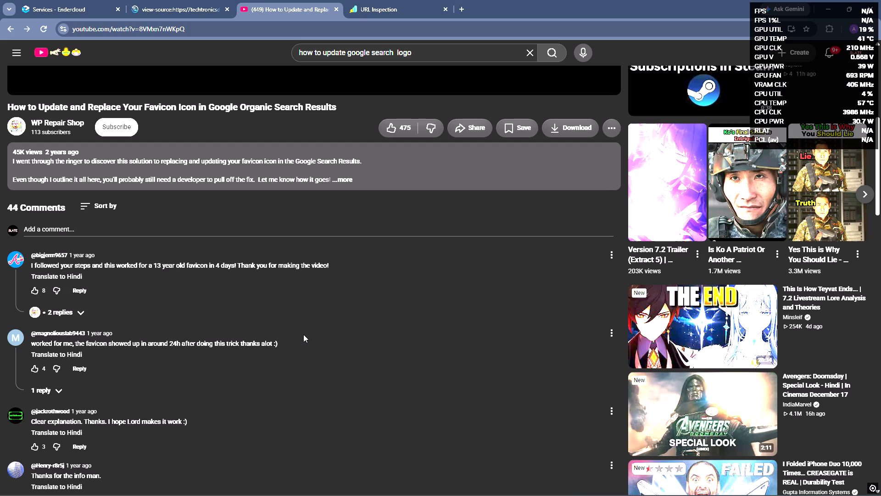
Read more comments on the favicon video, view replies to the one about requesting homepage indexing, and close the video.
scroll(303, 334, down, 5)
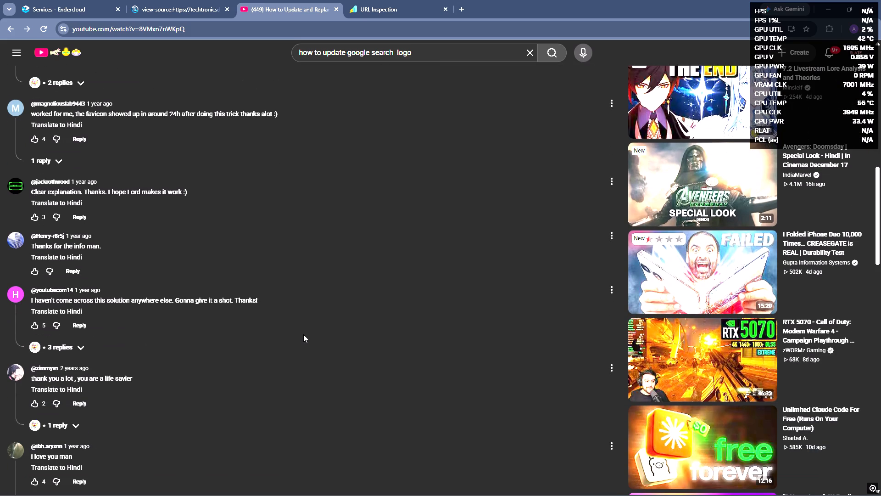
scroll(303, 334, down, 5)
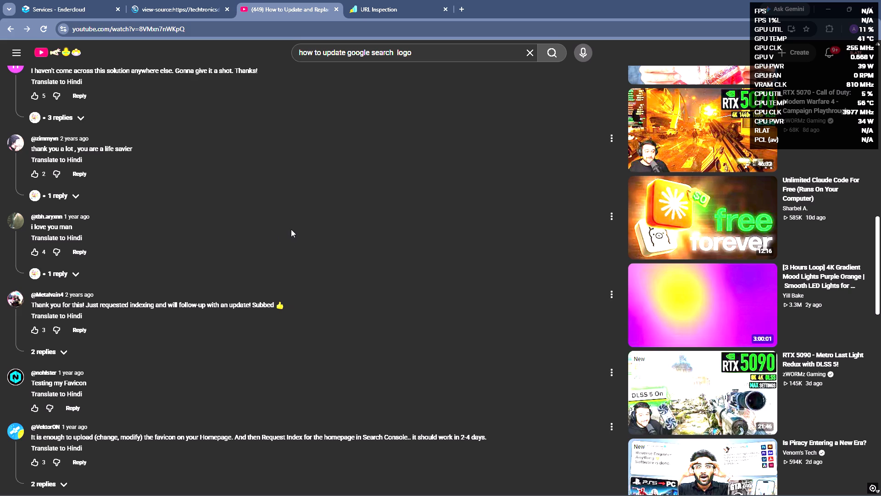
scroll(292, 230, down, 3)
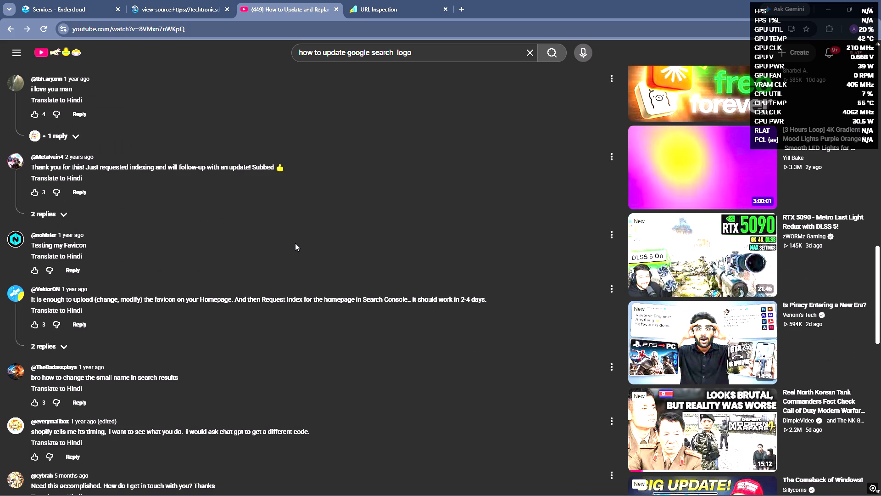
click(64, 341)
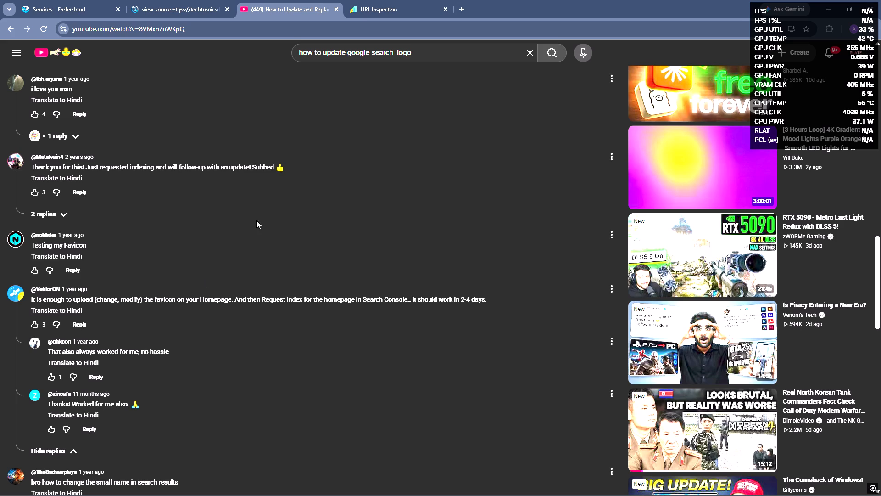
click(335, 9)
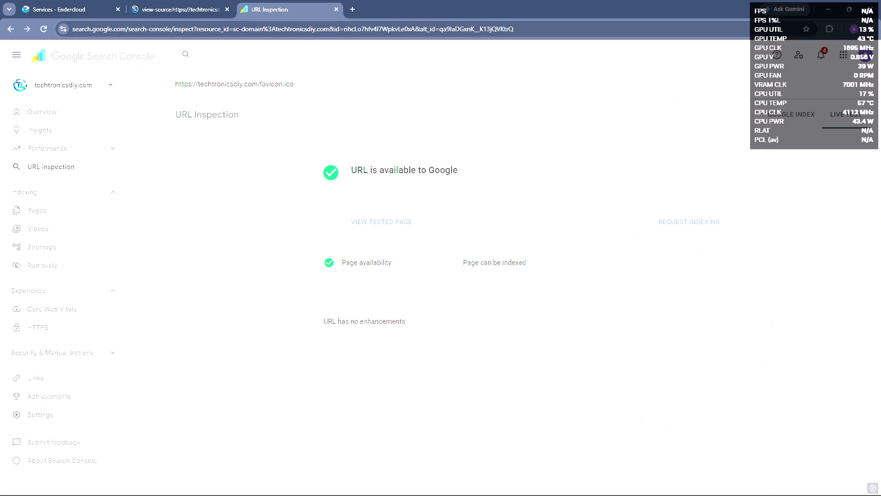
Examine the page availability details of the favicon URL's live test, including discovery, crawl and indexing.
click(546, 263)
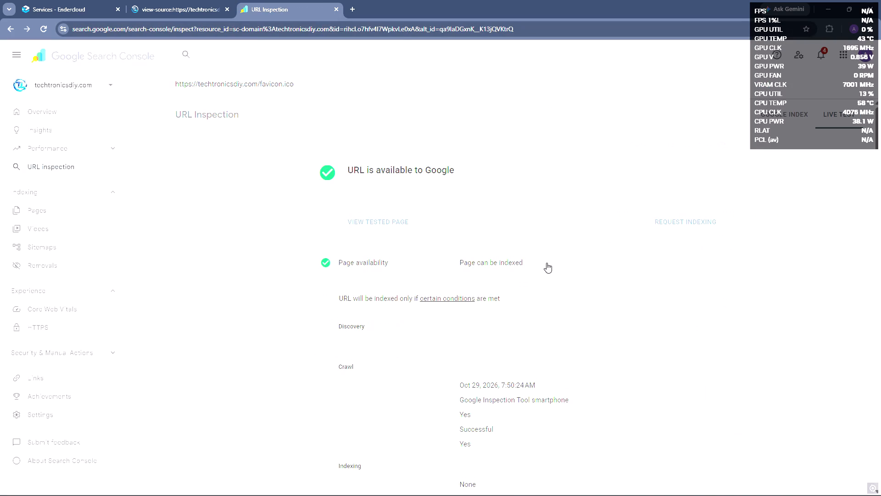
scroll(546, 263, down, 2)
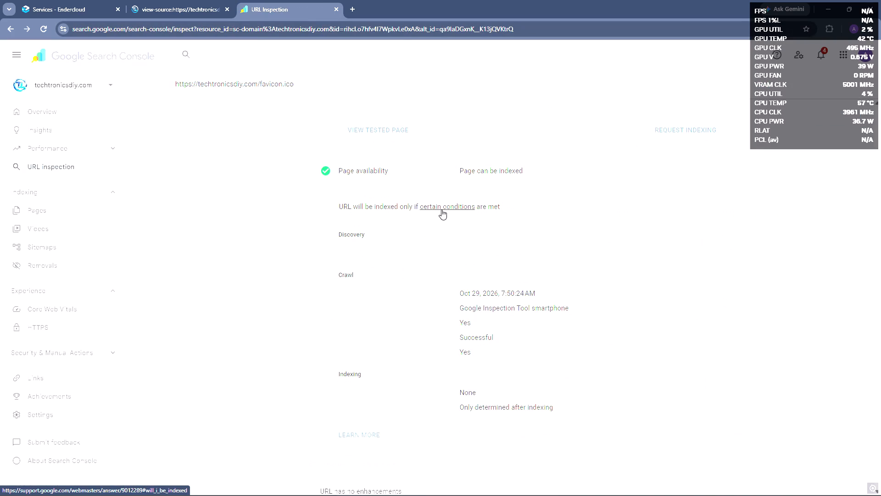
scroll(441, 209, down, 4)
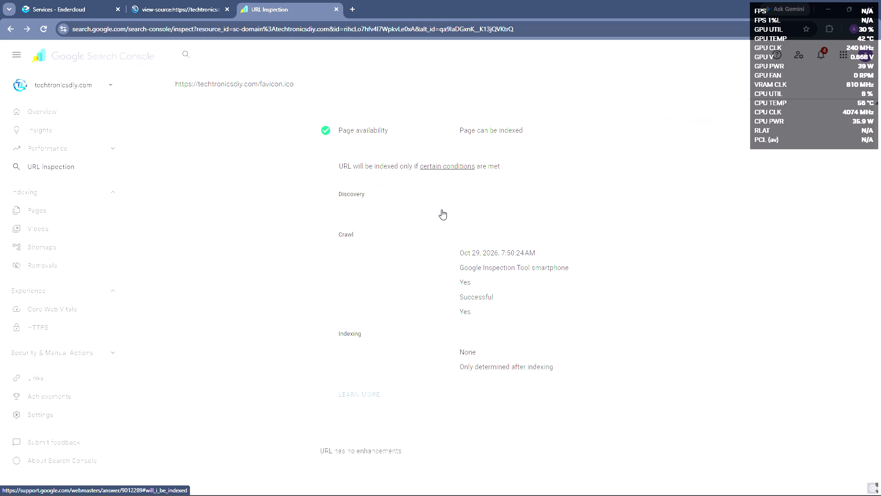
scroll(441, 209, down, 2)
scroll(441, 209, up, 4)
click(41, 119)
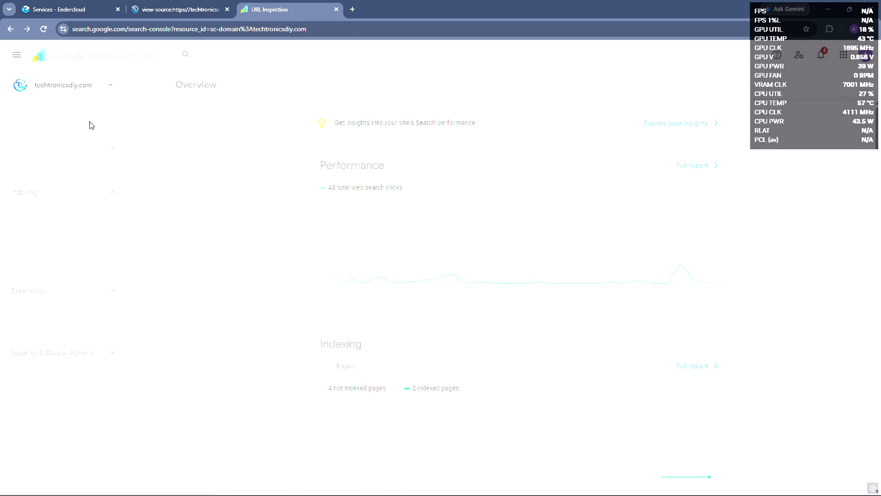
click(86, 134)
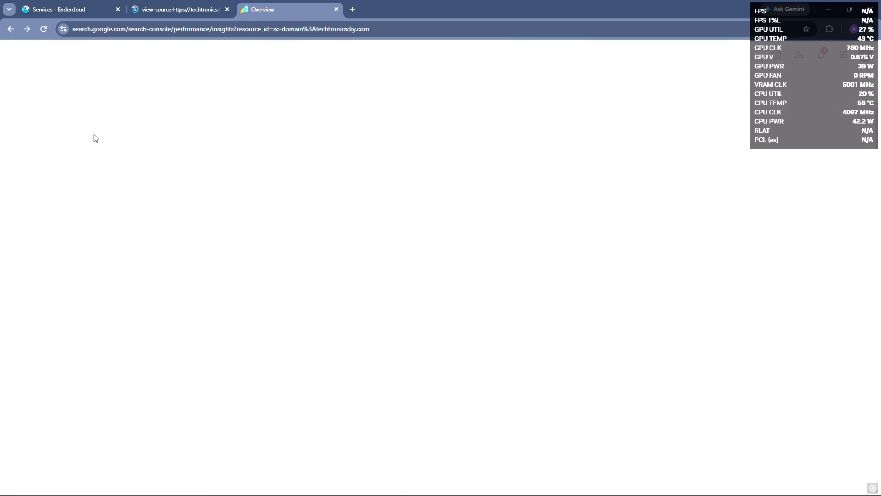
click(268, 58)
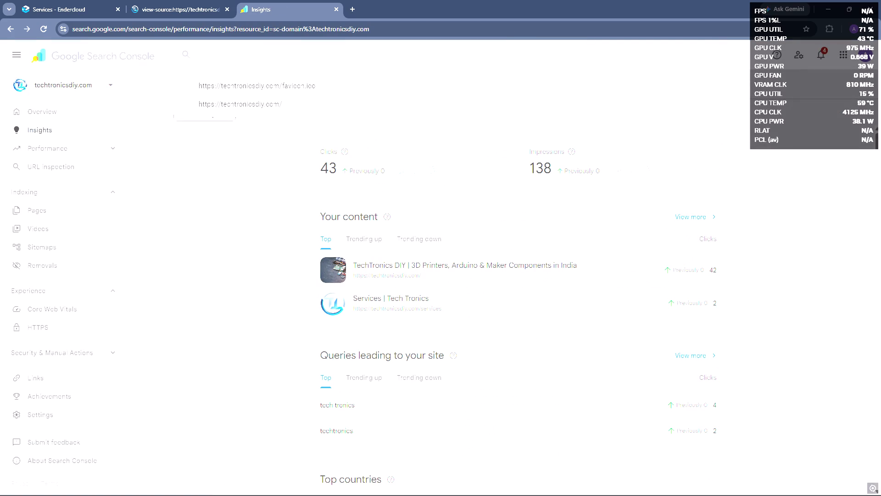
key(ctrl+v)
key(Return)
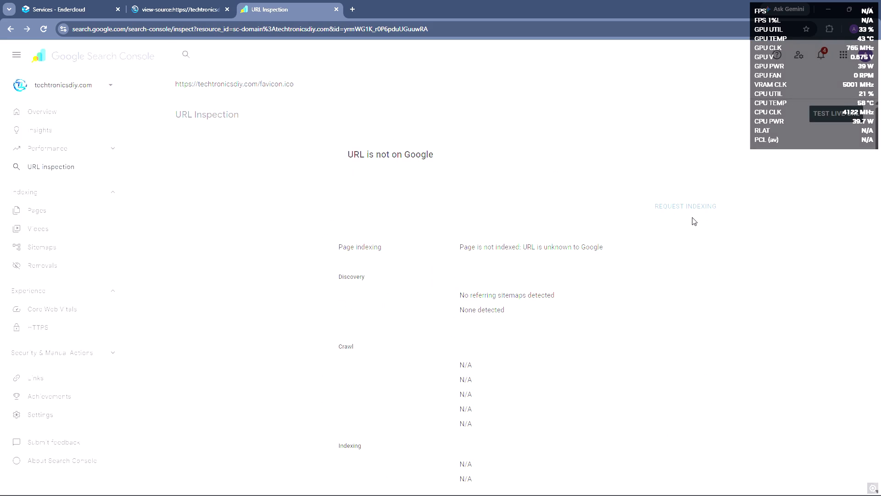
click(693, 208)
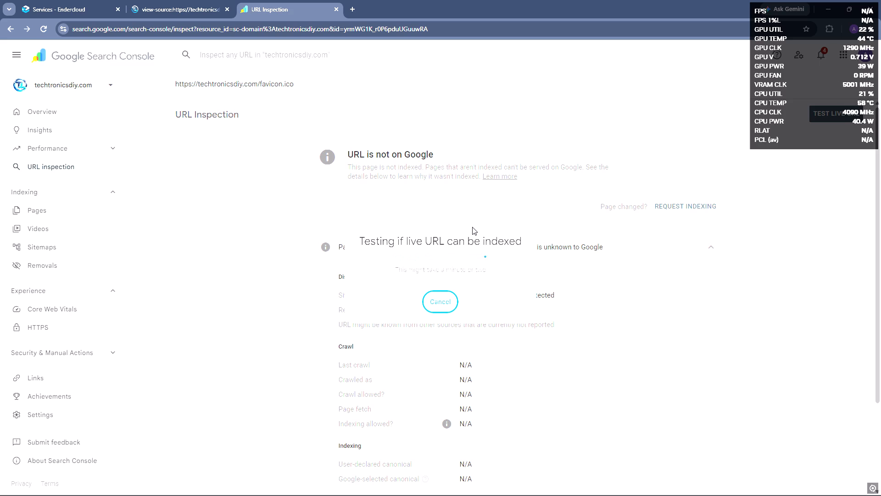
Look through the source code of the TechTronics DIY homepage while the indexing test runs, and return to the URL inspection.
click(201, 10)
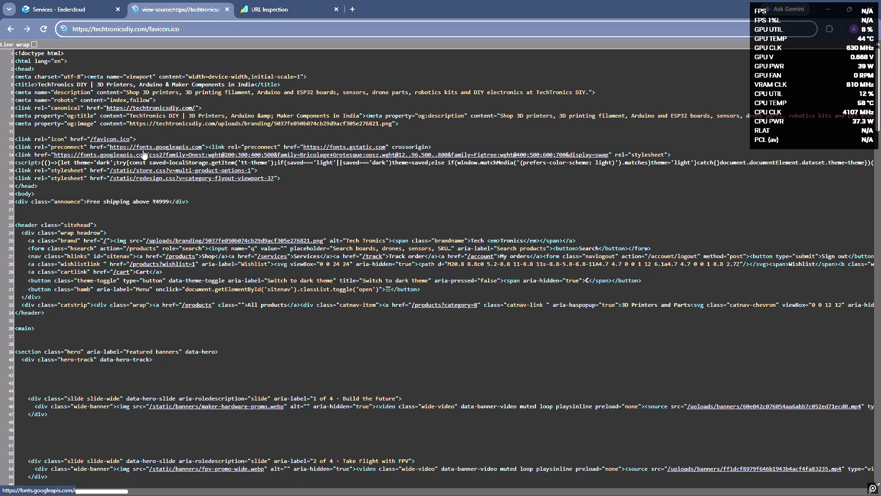
scroll(258, 105, up, 2)
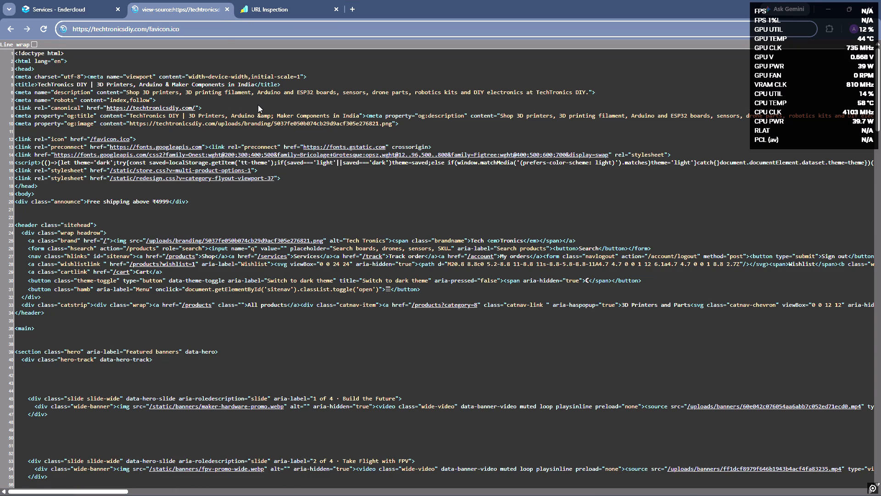
scroll(258, 105, down, 6)
scroll(287, 226, down, 6)
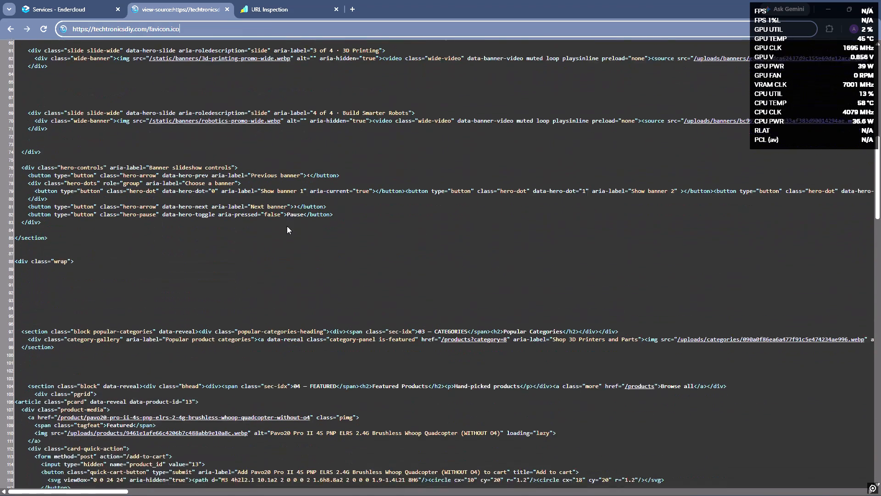
scroll(287, 226, down, 1)
scroll(145, 305, down, 4)
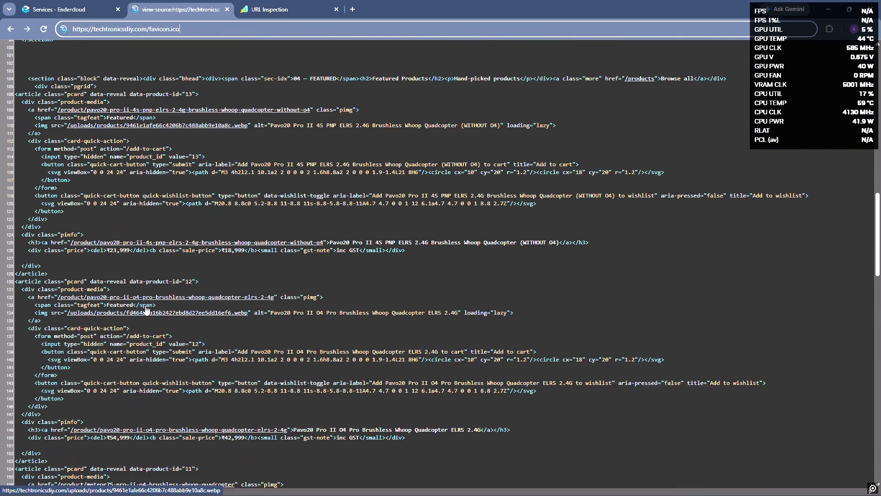
scroll(145, 305, down, 4)
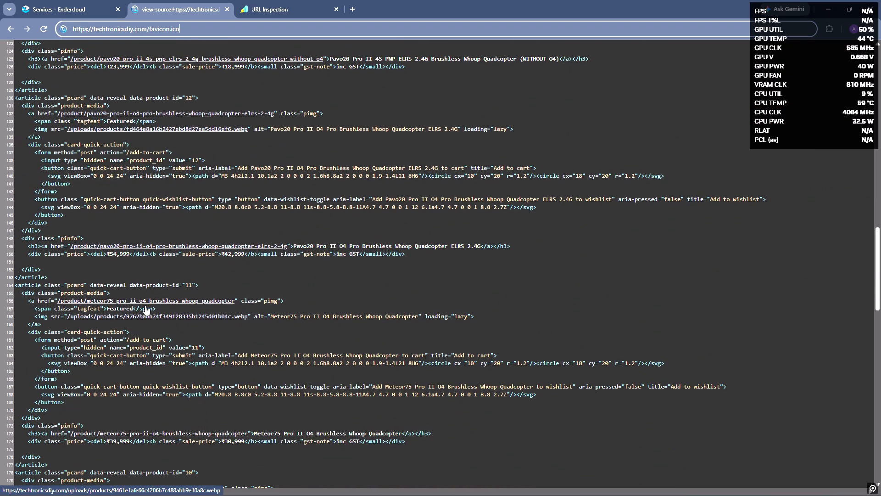
click(298, 2)
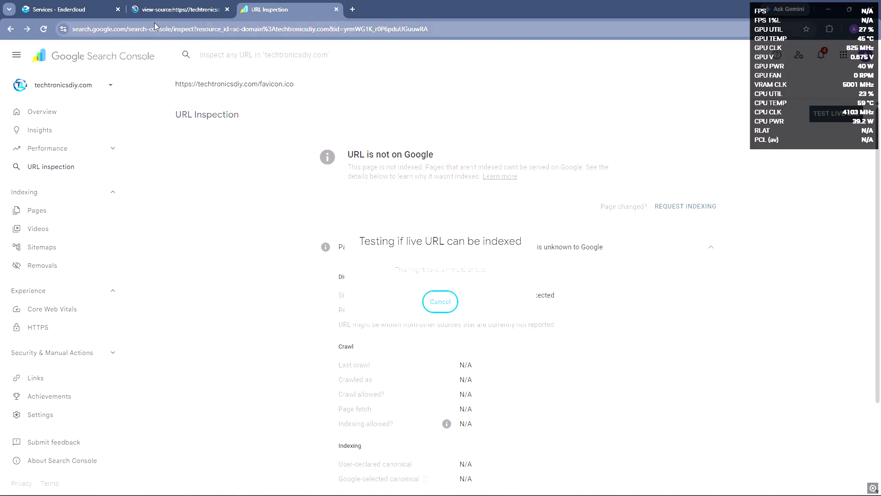
click(157, 8)
drag(223, 31, 149, 34)
key(BackSpace)
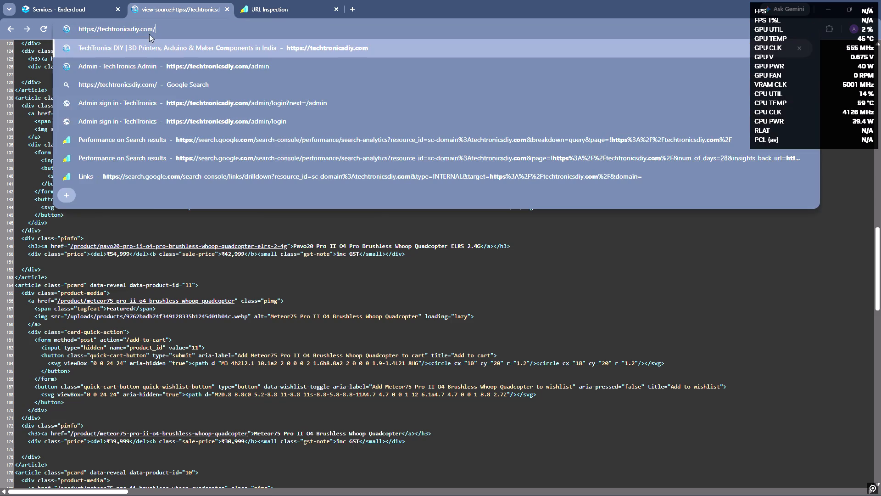
key(BackSpace)
key(Return)
drag(150, 27, 145, 27)
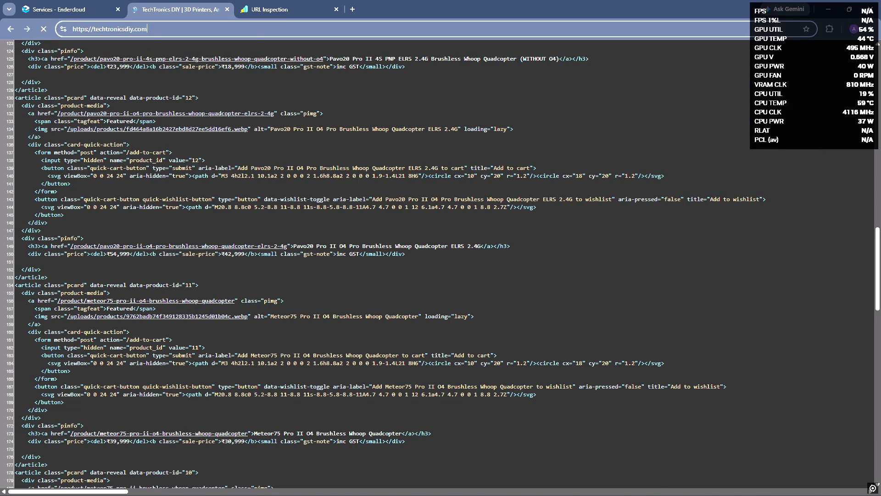
click(186, 60)
click(187, 70)
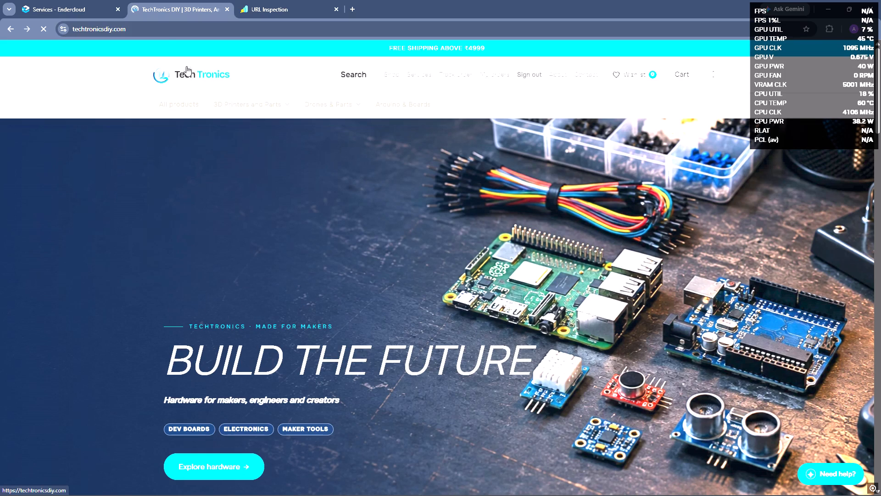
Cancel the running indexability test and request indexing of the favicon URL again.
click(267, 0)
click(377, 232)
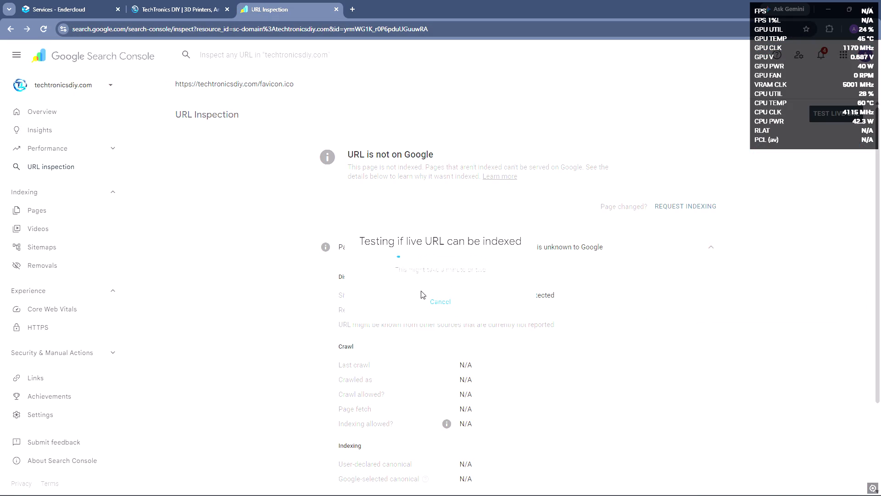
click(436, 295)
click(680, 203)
Switch to Spotify, toggle playback, and return to the URL inspection in Chrome.
click(576, 484)
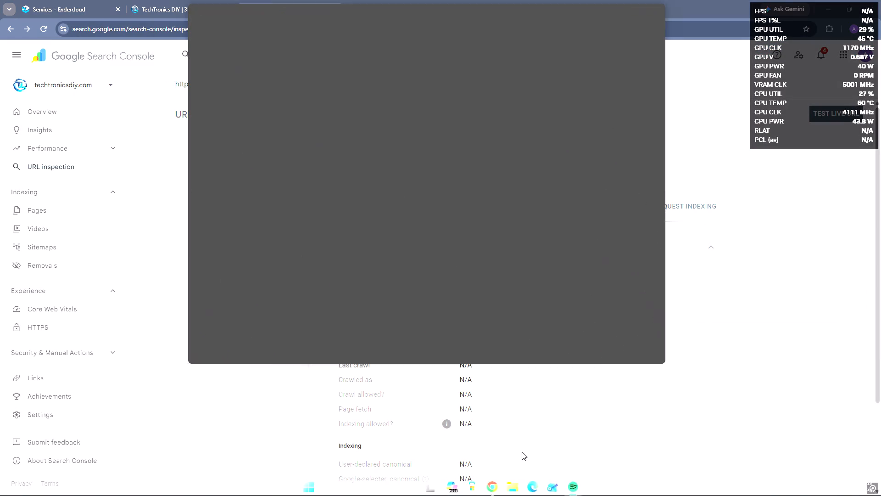
key(space)
click(610, 9)
click(800, 289)
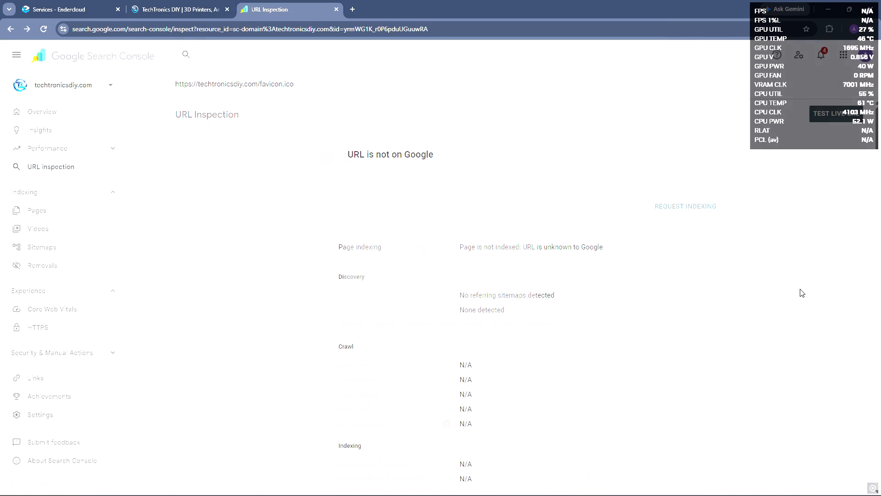
Search the computer for "dis" and launch the top match.
text(dis)
key(Return)
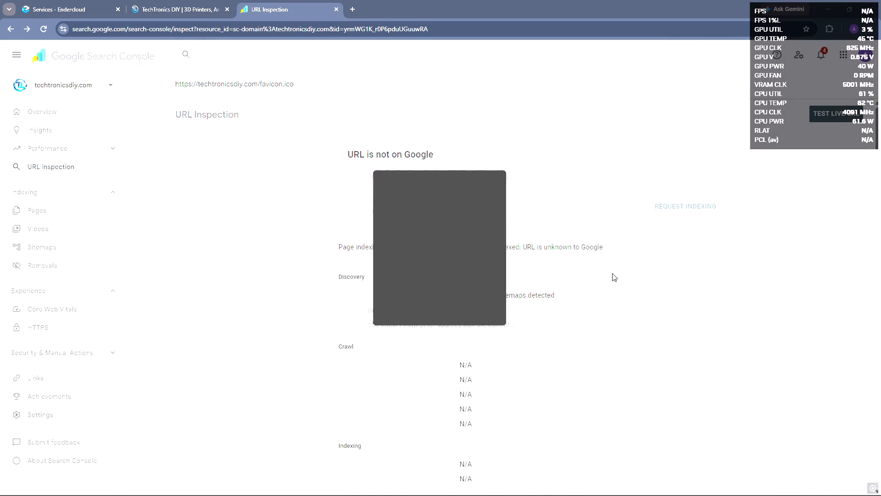
Submit a new indexing request for the inspected favicon.ico URL.
click(687, 195)
click(684, 210)
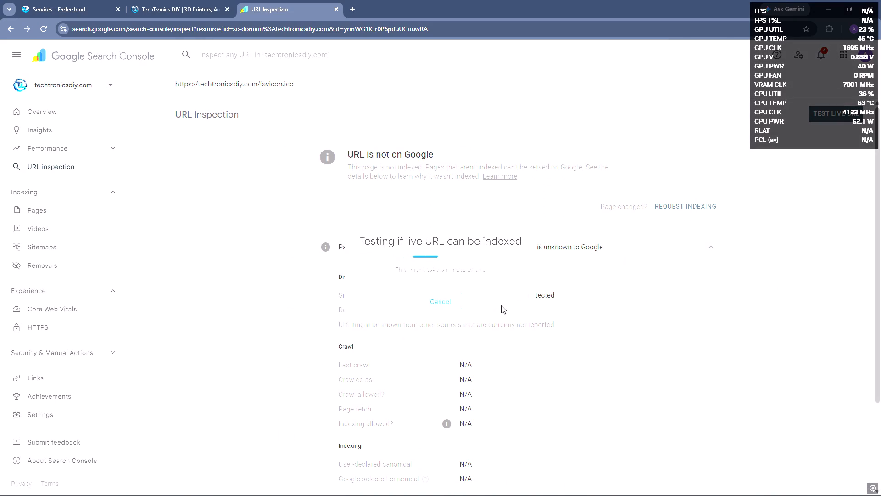
Close the TechTronics DIY homepage, keeping the URL inspection open.
click(193, 0)
double_click(228, 5)
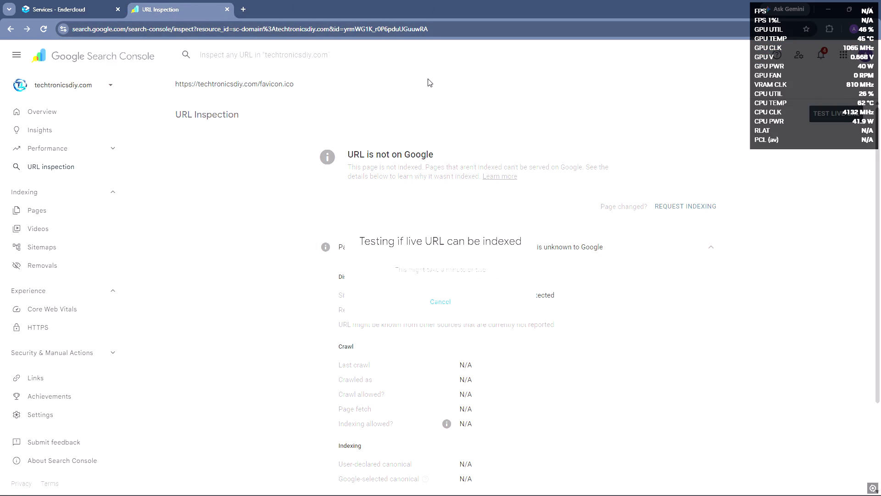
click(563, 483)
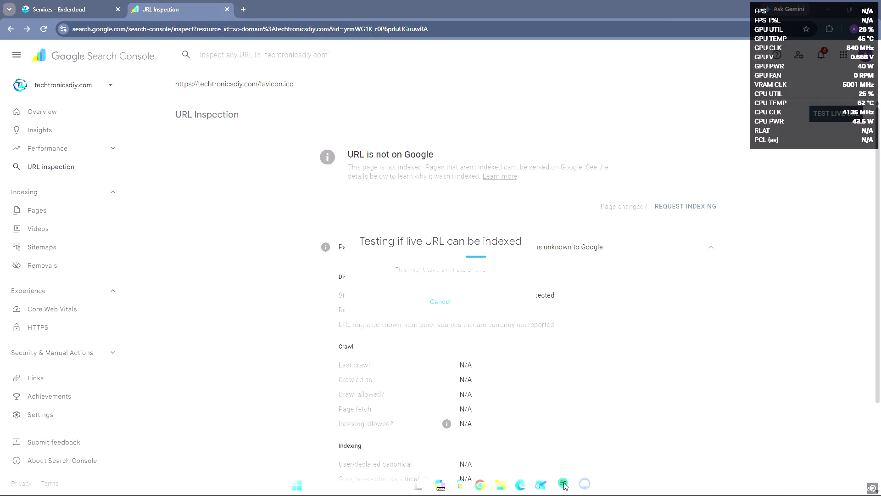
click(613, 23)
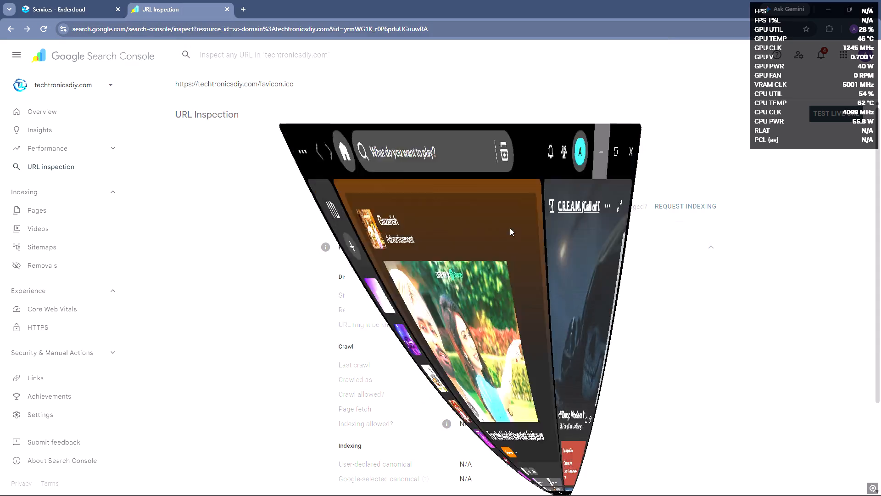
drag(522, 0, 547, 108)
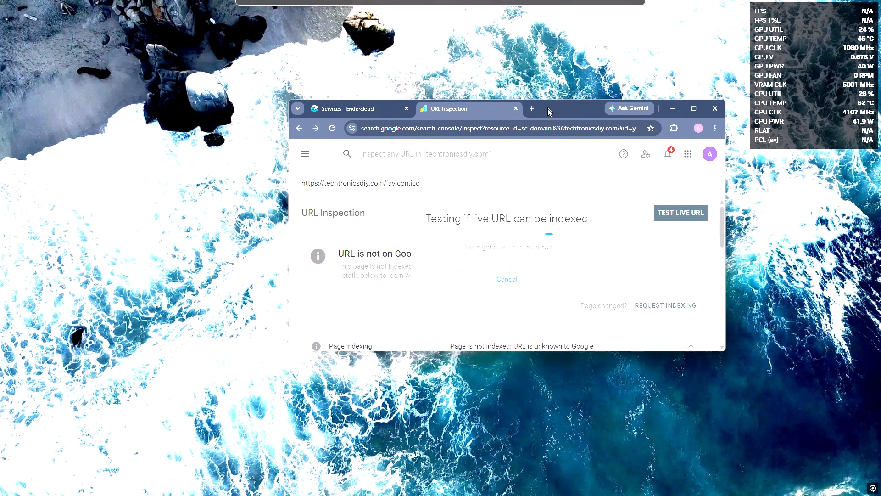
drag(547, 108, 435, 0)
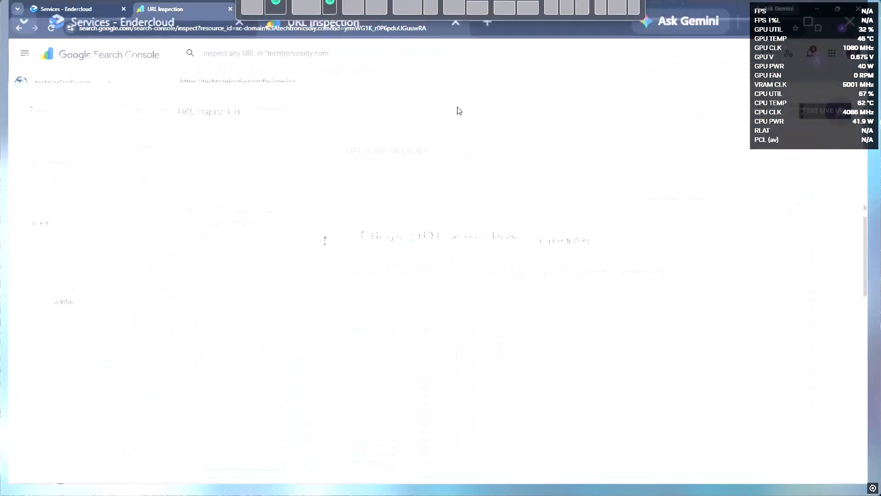
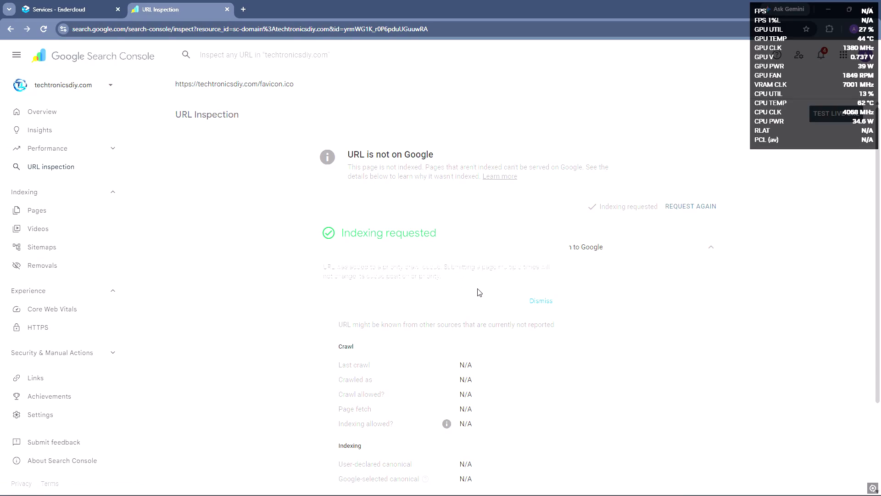
Dismiss the indexing request confirmation for the favicon.ico URL.
click(558, 304)
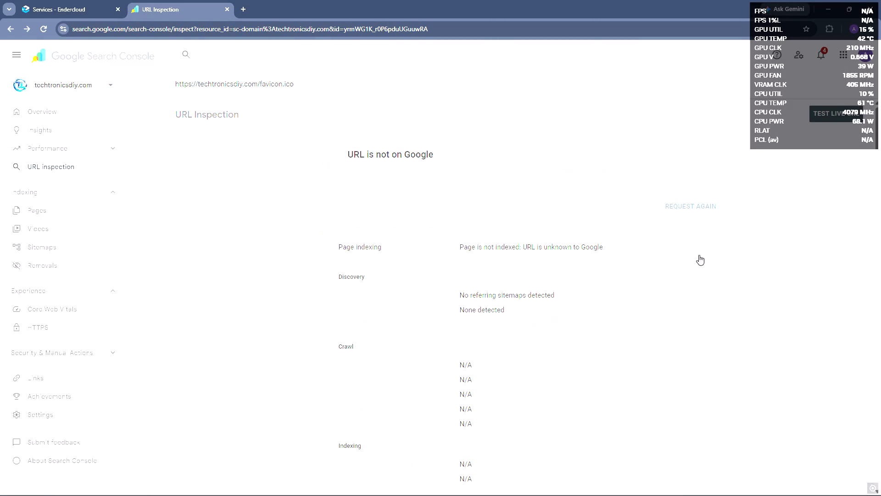
Run a live test of the inspected favicon.ico URL and expand its page availability details.
click(699, 255)
click(853, 112)
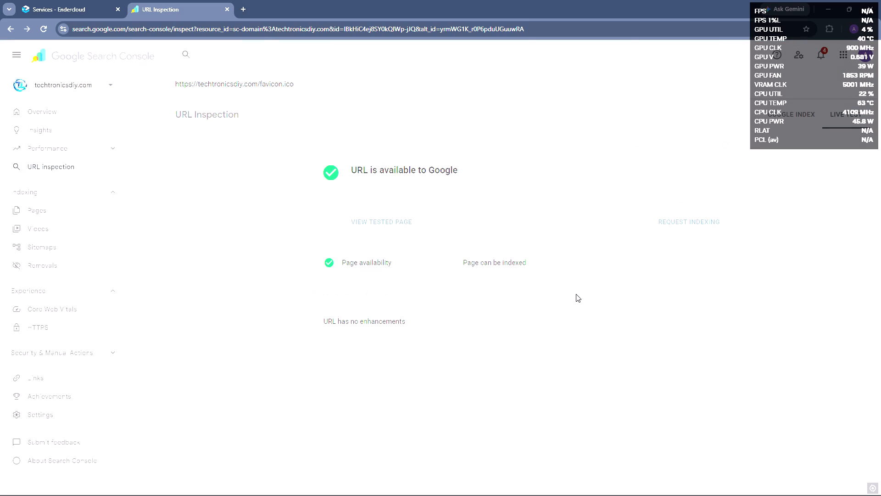
click(600, 262)
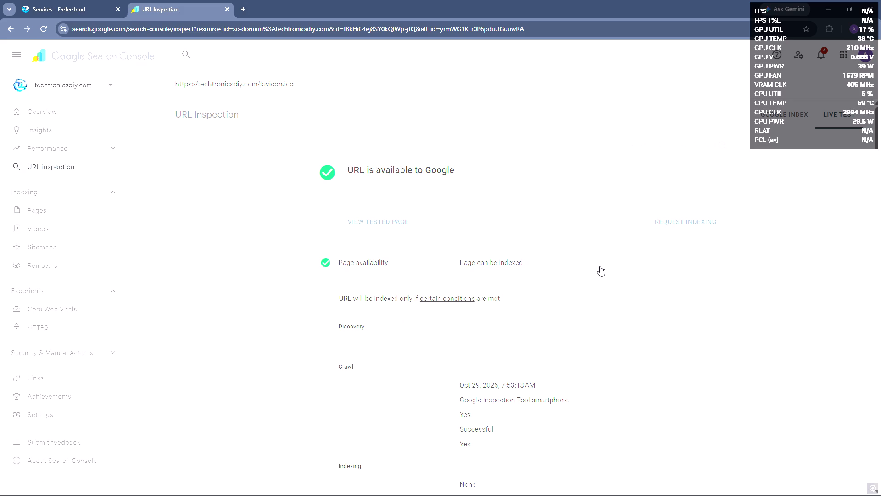
Examine the tested favicon.ico page's source and screenshot views, and close the tested page details.
click(401, 226)
scroll(677, 309, down, 2)
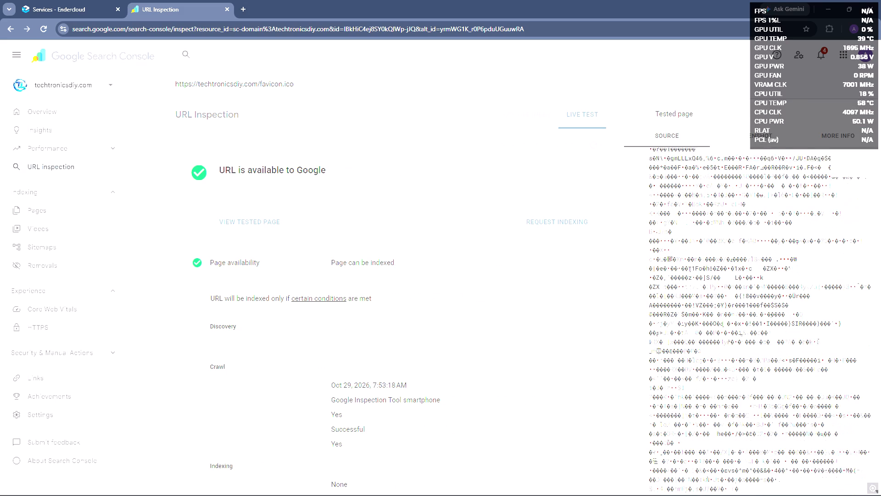
scroll(765, 190, up, 4)
click(740, 135)
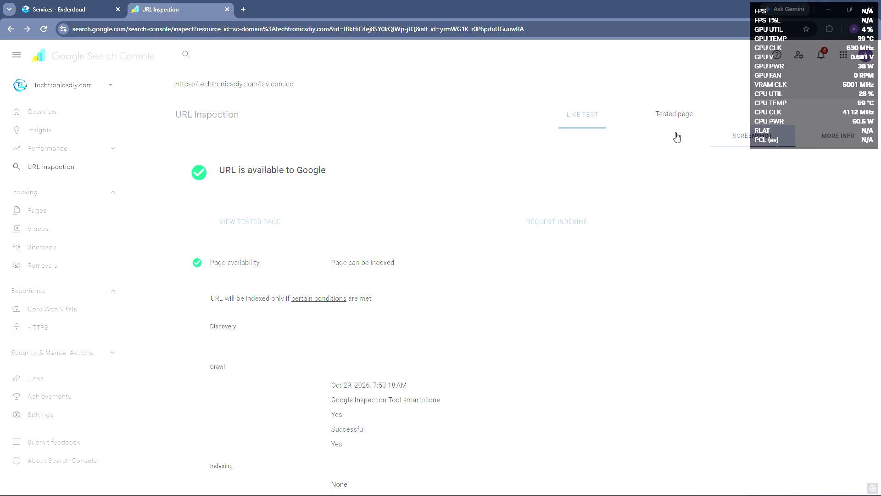
click(640, 116)
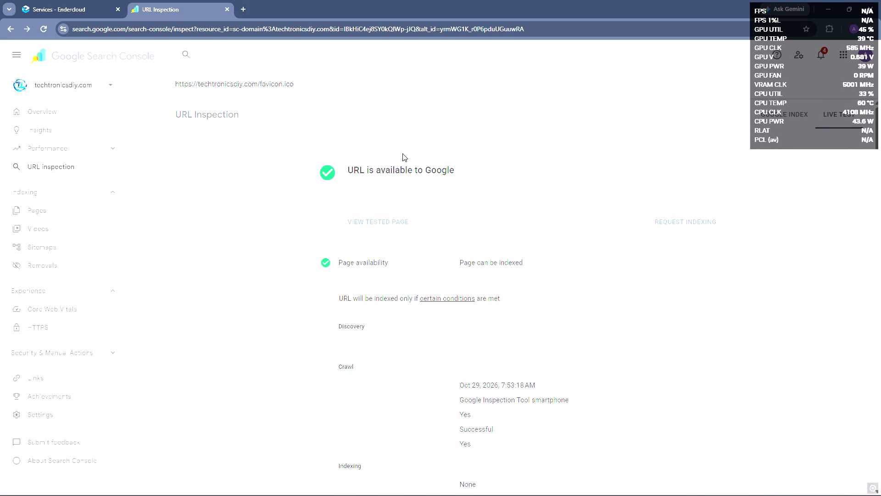
Close the Search Console URL inspection page, leaving the Endercloud services page open.
click(227, 6)
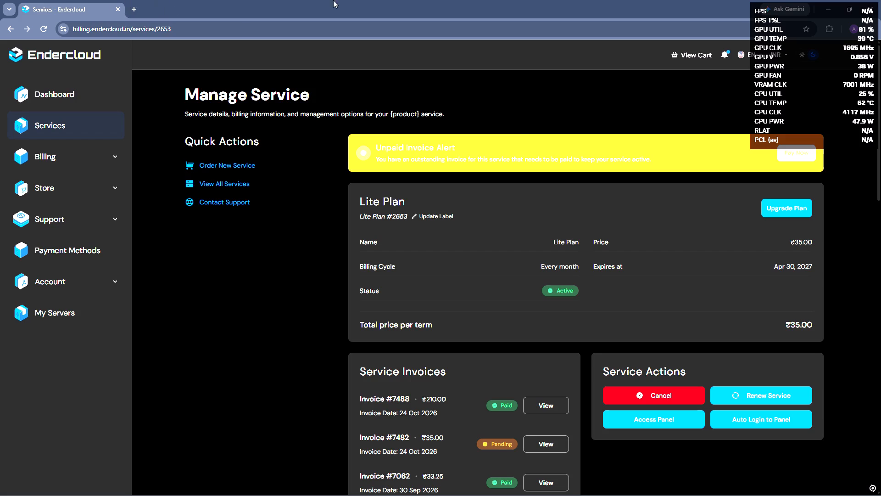
Restore the maximized Endercloud browser window to a smaller floating window over the desktop.
drag(342, 2, 253, 46)
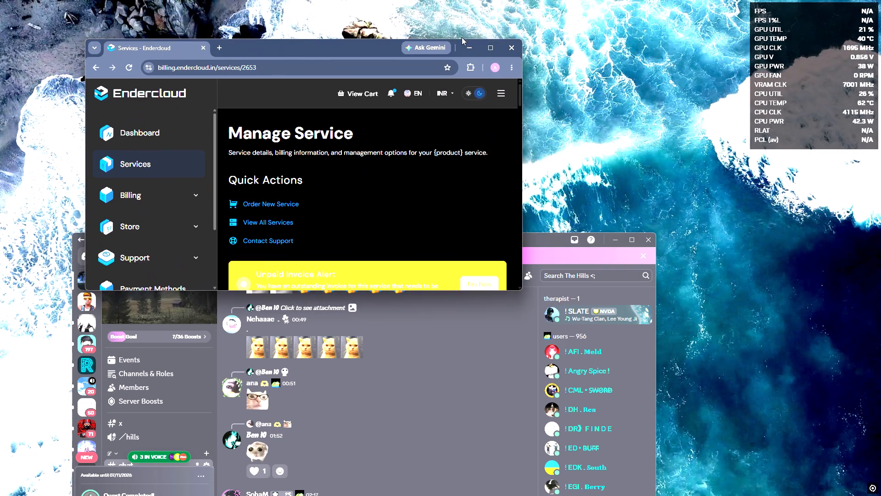